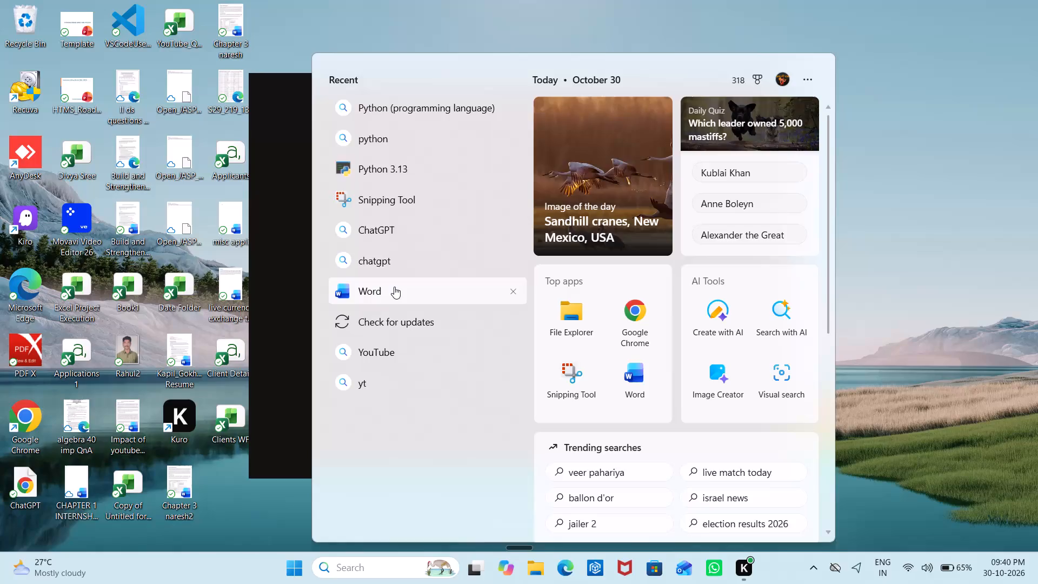
Open Word and create a new blank document.
{"action": "double_click", "coordinate": [394, 287]}
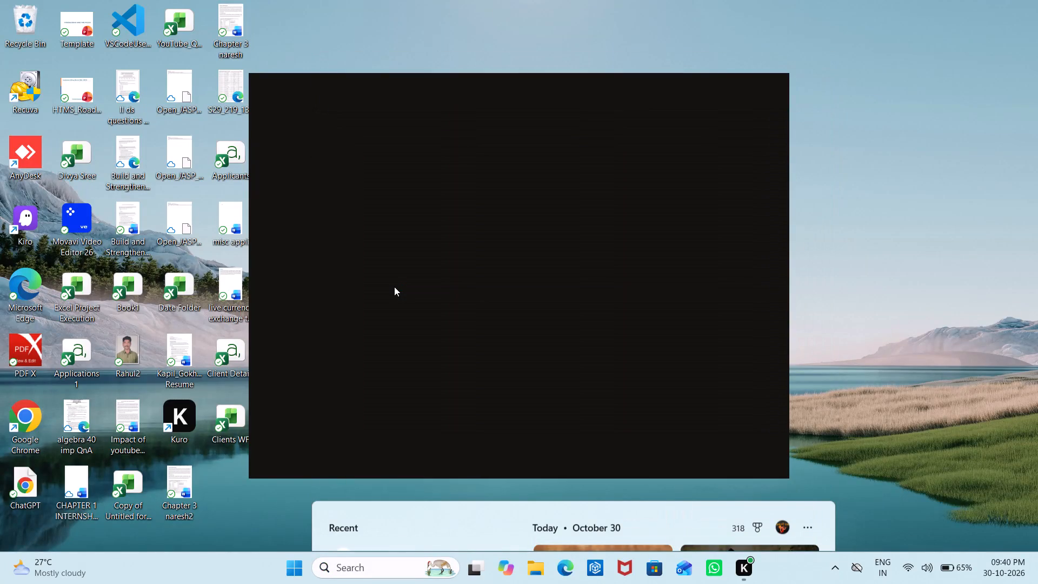
{"action": "left_click", "coordinate": [184, 142]}
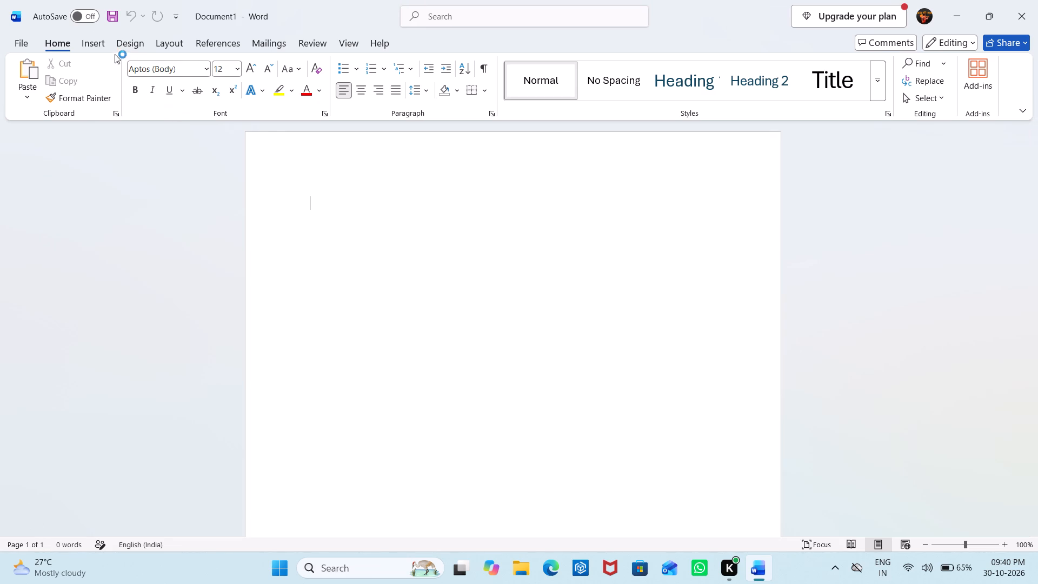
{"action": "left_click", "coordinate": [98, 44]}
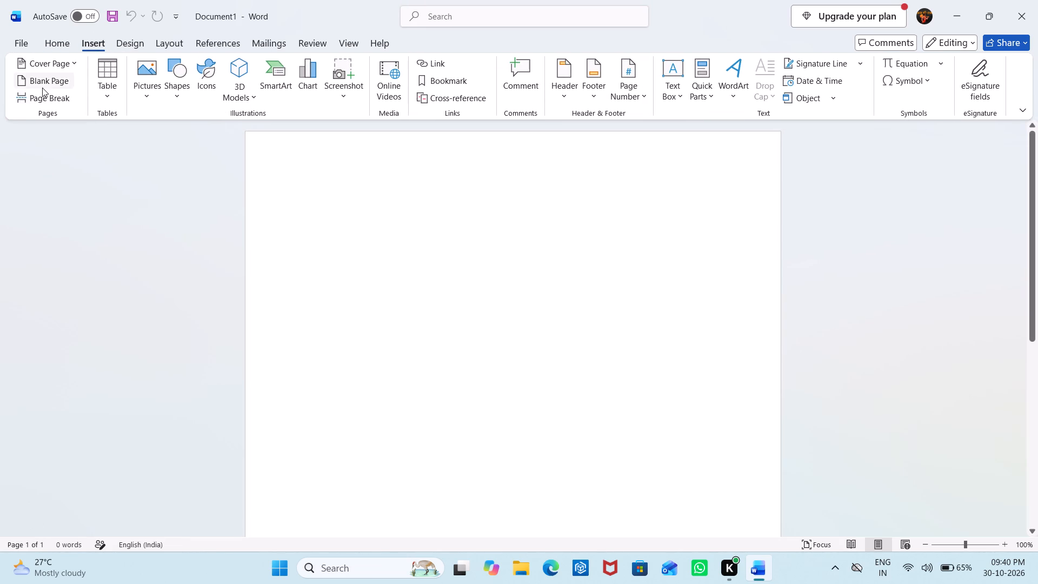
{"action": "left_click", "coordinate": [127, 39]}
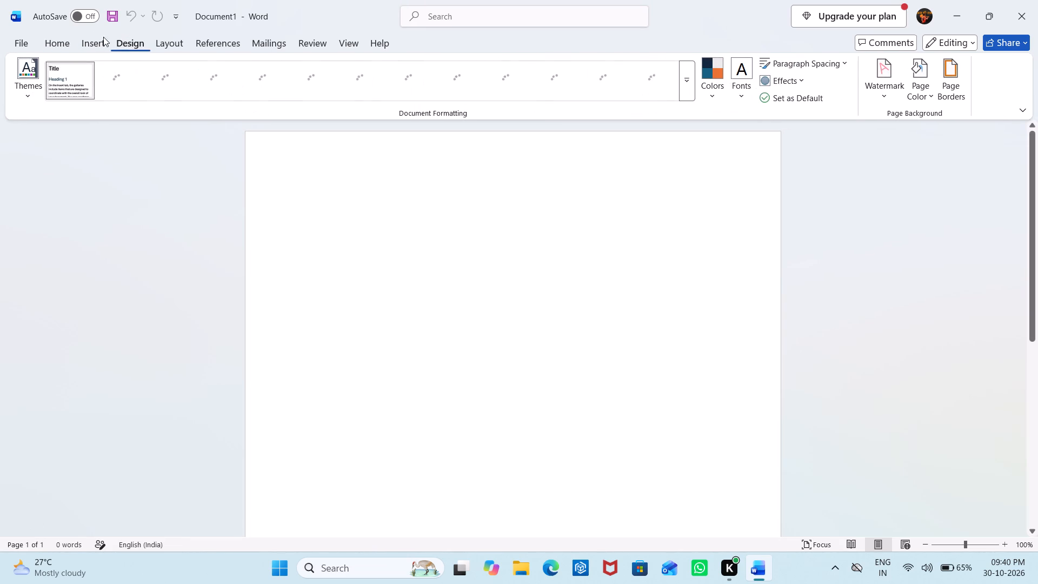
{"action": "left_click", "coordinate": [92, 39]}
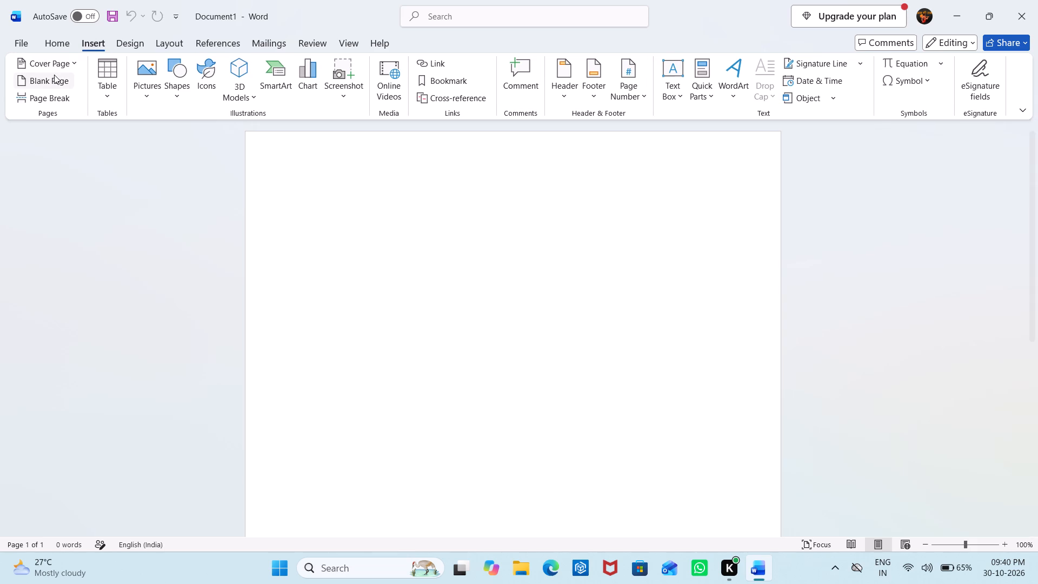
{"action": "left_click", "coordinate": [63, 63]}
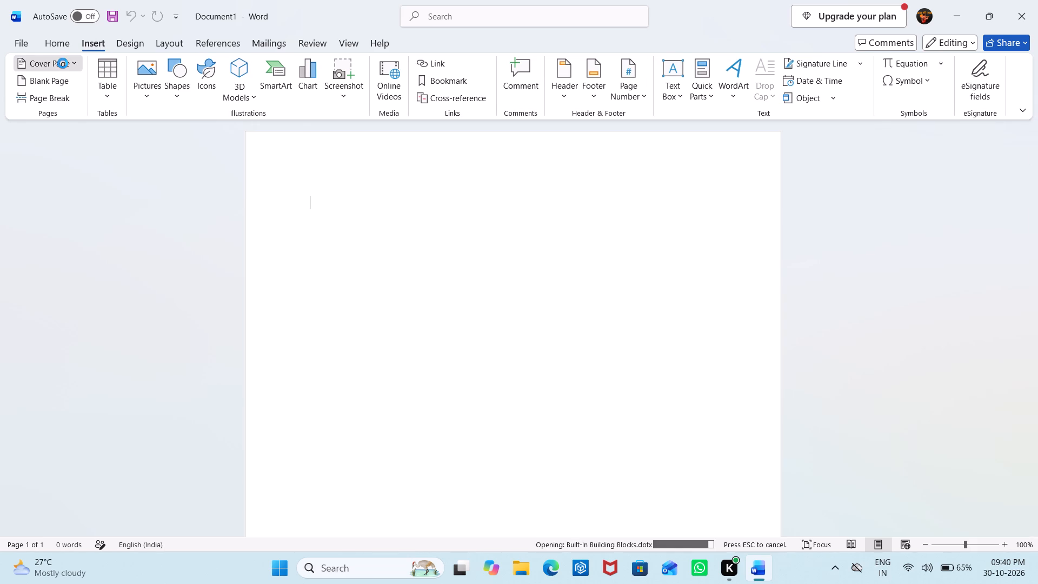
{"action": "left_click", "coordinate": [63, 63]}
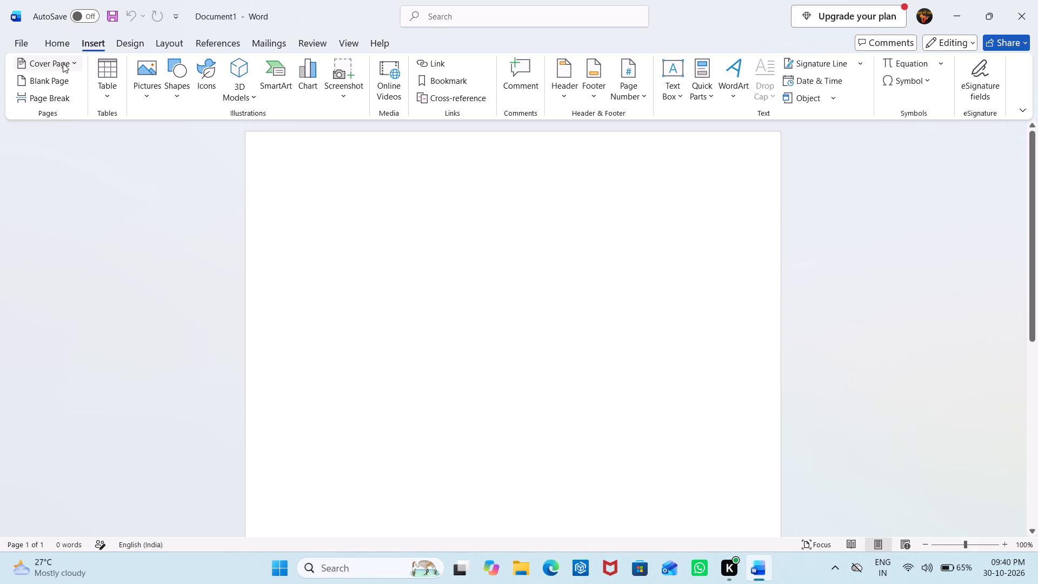
Apply narrow page margins to the blank document.
{"action": "left_click", "coordinate": [168, 33]}
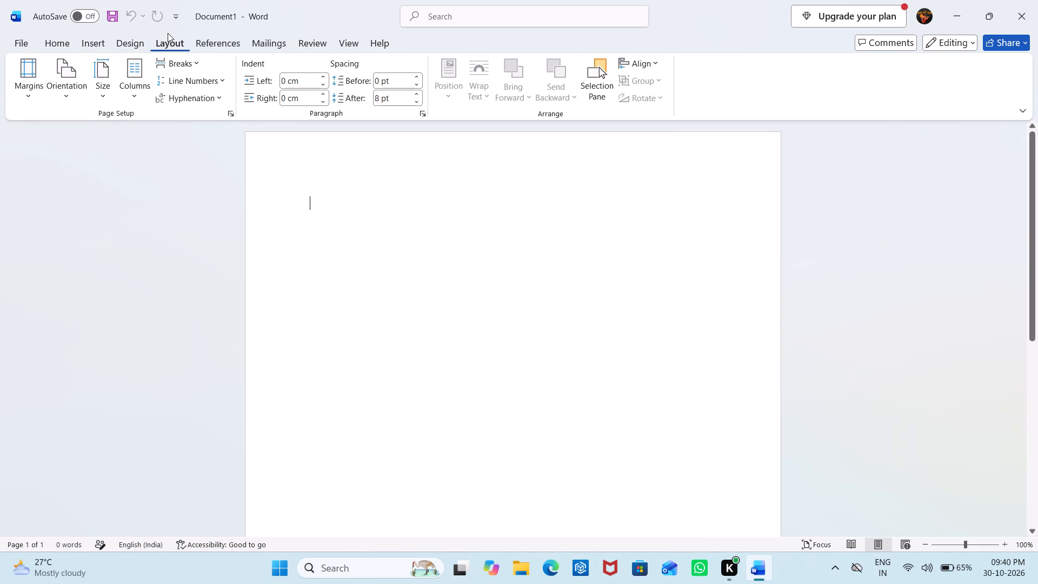
{"action": "left_click", "coordinate": [25, 87]}
{"action": "left_click", "coordinate": [50, 162]}
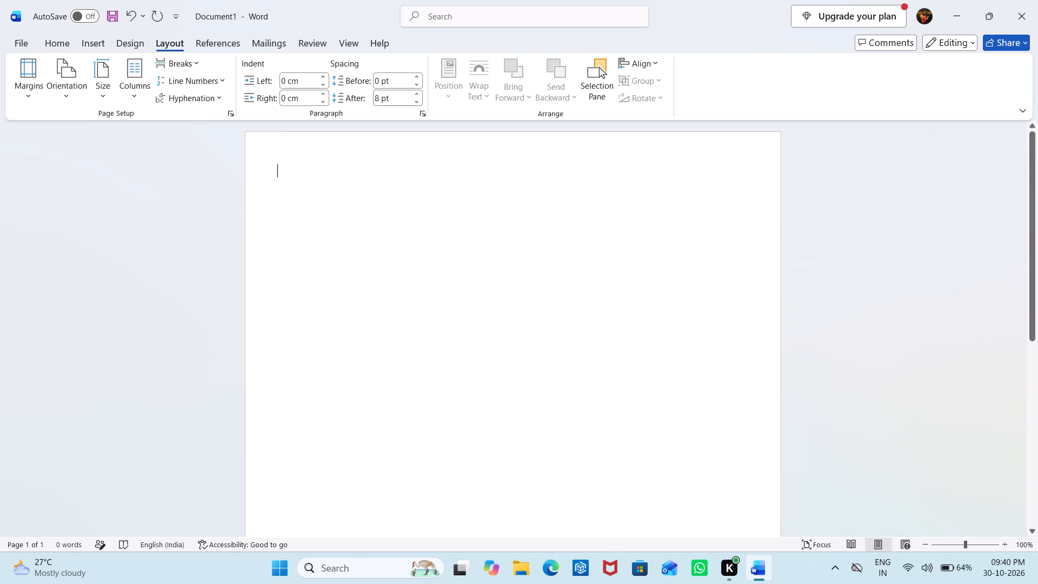
Switch to File Explorer, open the recent SAR PDF in Edge and look over its INDEX page.
{"action": "left_click", "coordinate": [515, 560]}
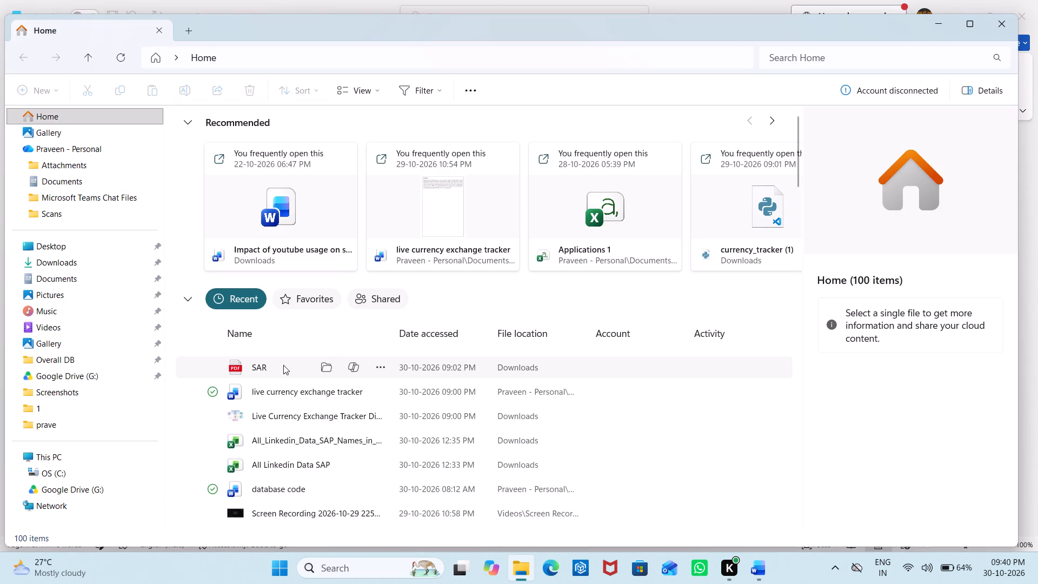
{"action": "double_click", "coordinate": [282, 365]}
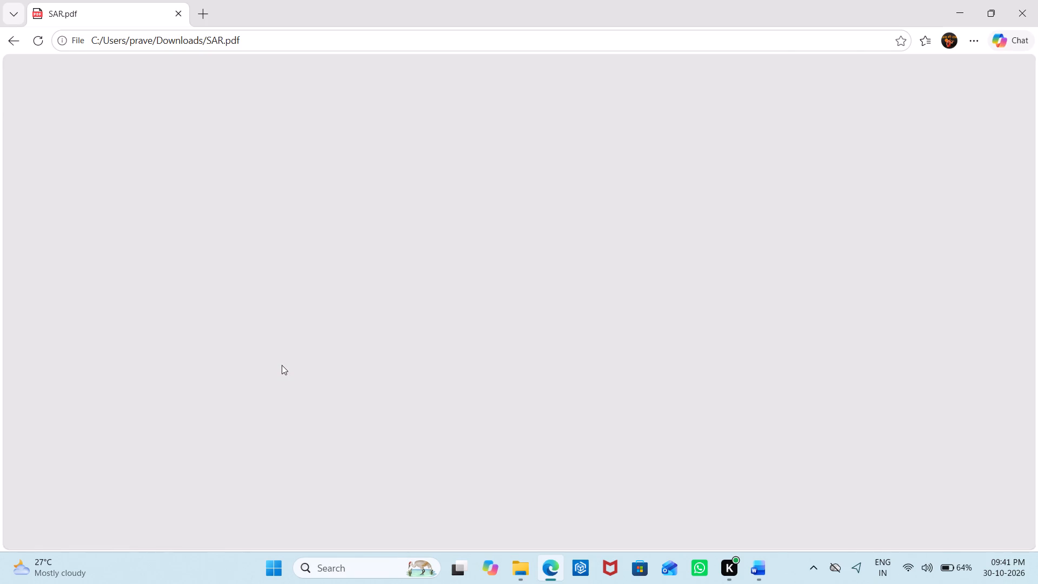
{"action": "key", "text": "Down"}
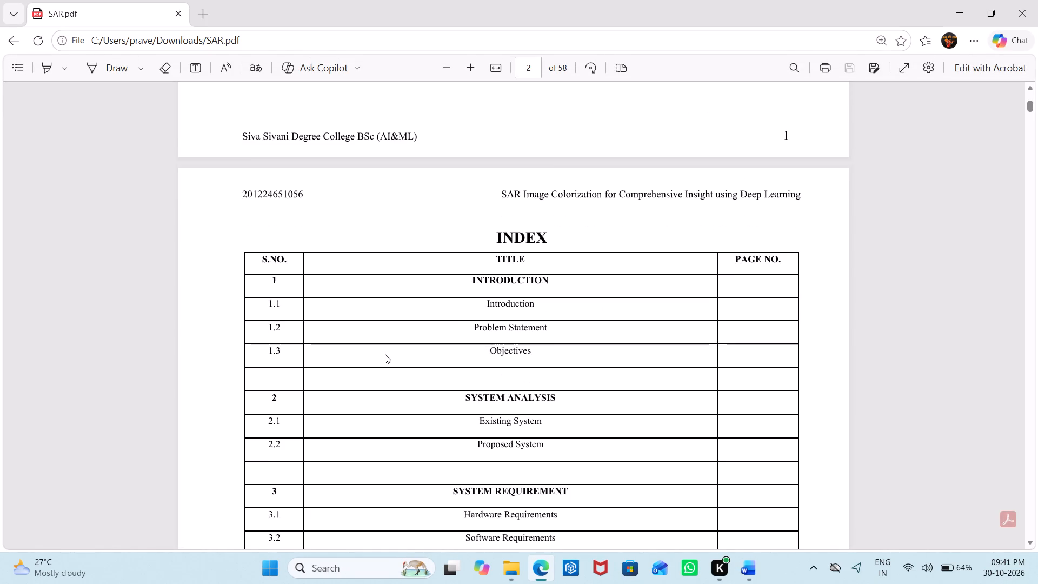
{"action": "key", "text": "Down"}
{"action": "key", "text": "Down"}
{"action": "key", "text": "Down"}
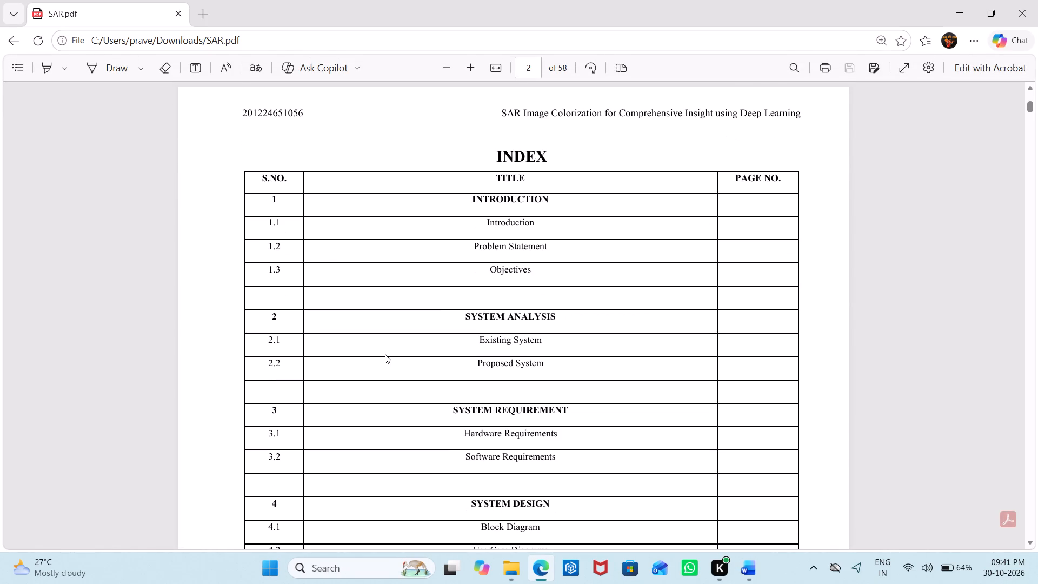
{"action": "key", "text": "Down"}
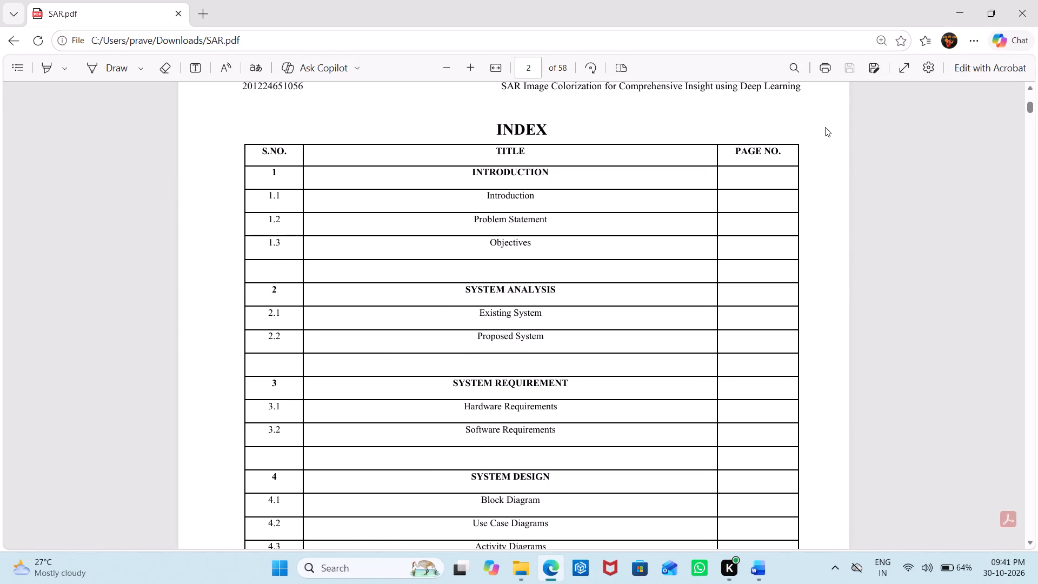
{"action": "left_click", "coordinate": [964, 21]}
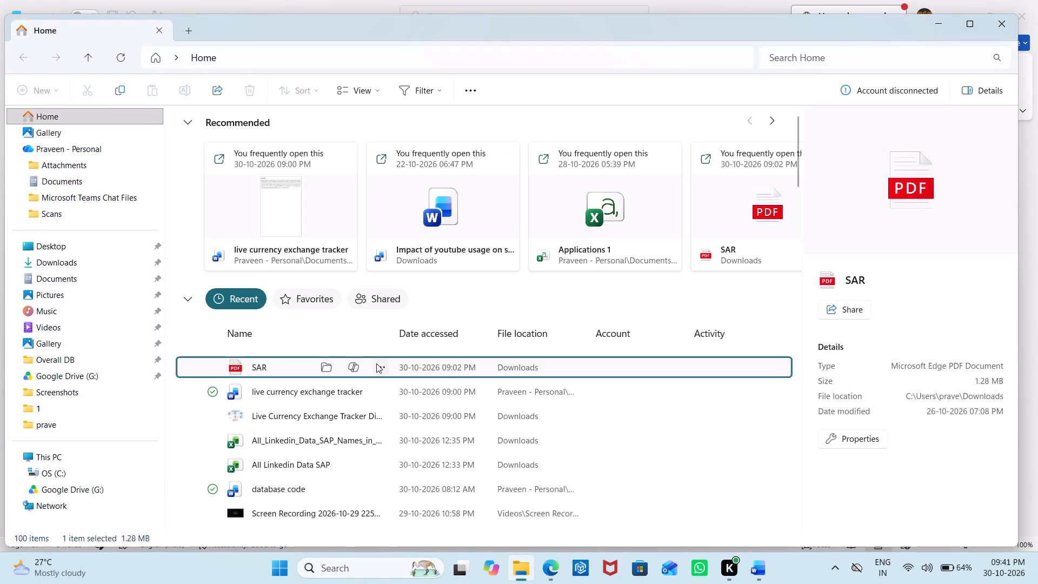
Open the SAR PDF from File Explorer's recent files in Word.
{"action": "left_click", "coordinate": [376, 363]}
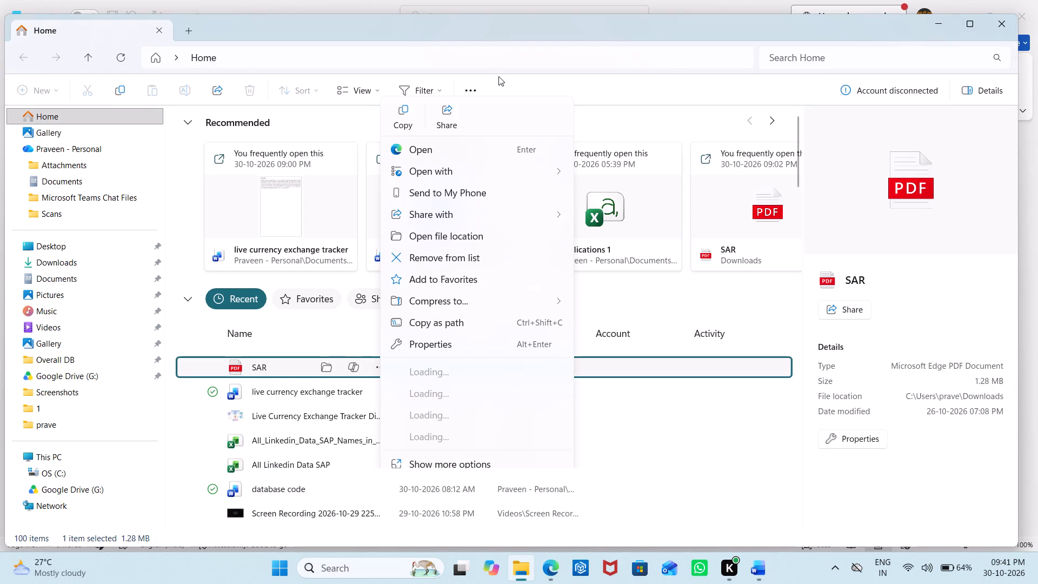
{"action": "left_click", "coordinate": [491, 174]}
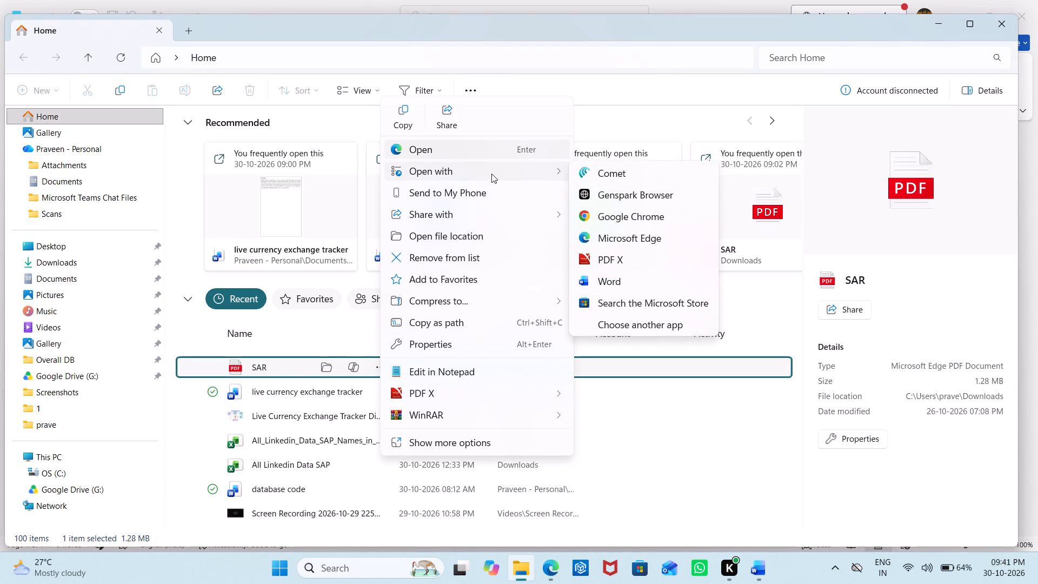
{"action": "left_click", "coordinate": [623, 280]}
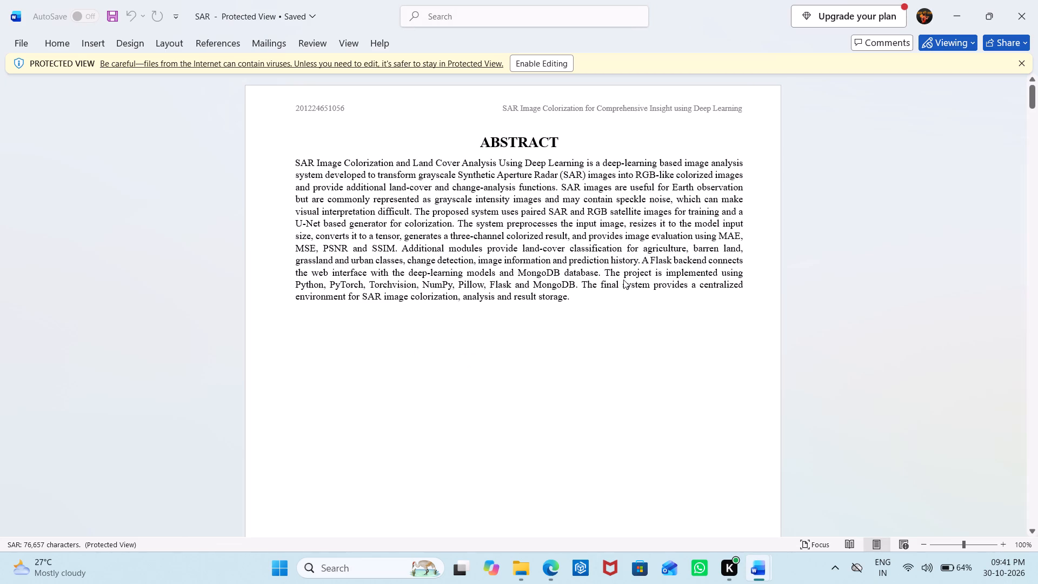
Enable editing for the SAR document opened in Protected View.
{"action": "key", "text": "Down"}
{"action": "key", "text": "Down"}
{"action": "key", "text": "Down"}
{"action": "key", "text": "Down"}
{"action": "key", "text": "Down"}
{"action": "key", "text": "Down"}
{"action": "key", "text": "Down"}
{"action": "key", "text": "Down"}
{"action": "key", "text": "Down"}
{"action": "key", "text": "Down"}
{"action": "key", "text": "Down"}
{"action": "key", "text": "Down"}
{"action": "key", "text": "Down"}
{"action": "key", "text": "Down"}
{"action": "key", "text": "Down"}
{"action": "key", "text": "Down"}
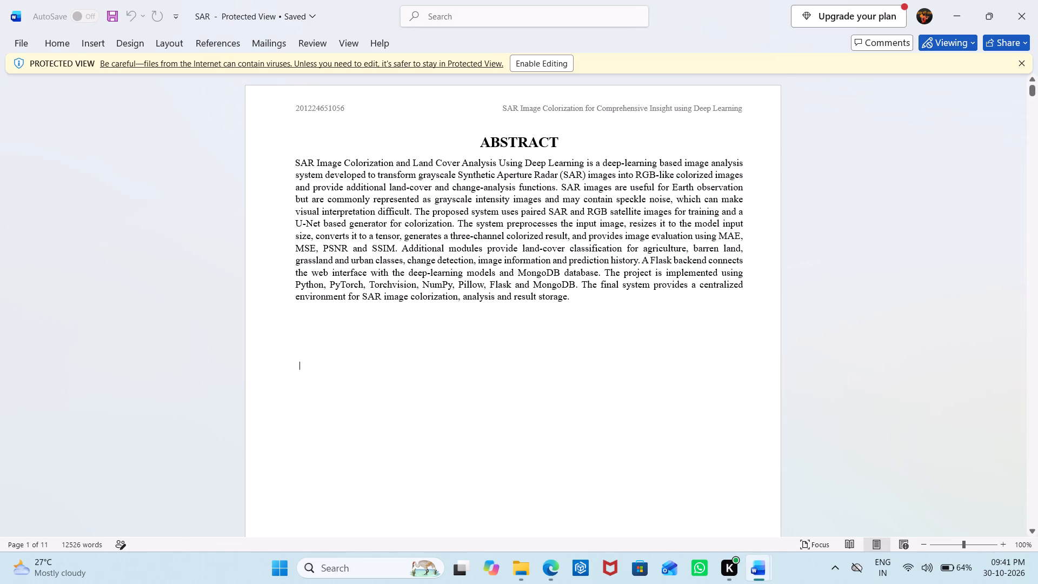
{"action": "left_click", "coordinate": [562, 63]}
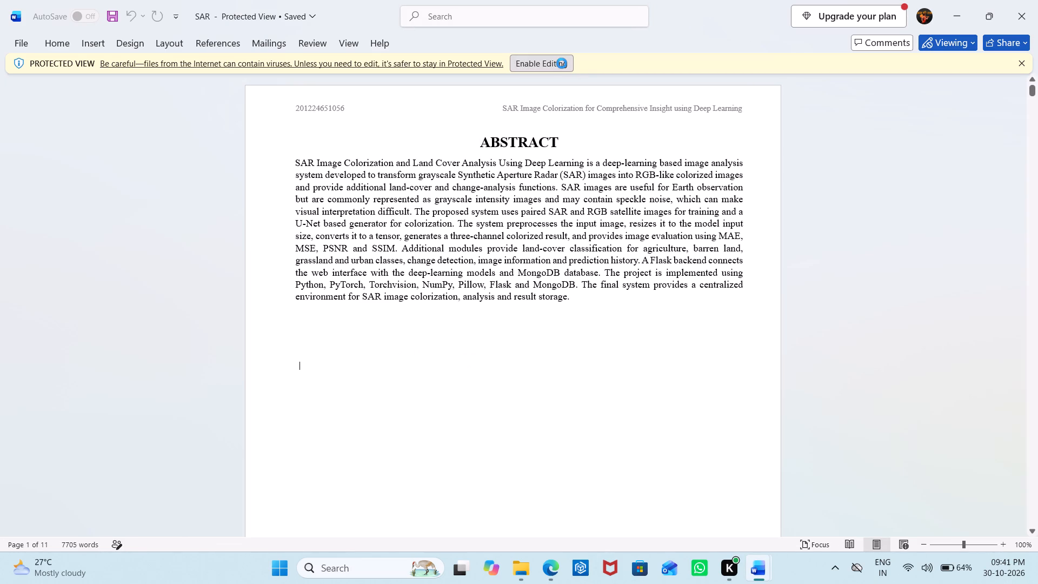
Examine how the INDEX table is laid out across the page break after the abstract.
{"action": "key", "text": "Down"}
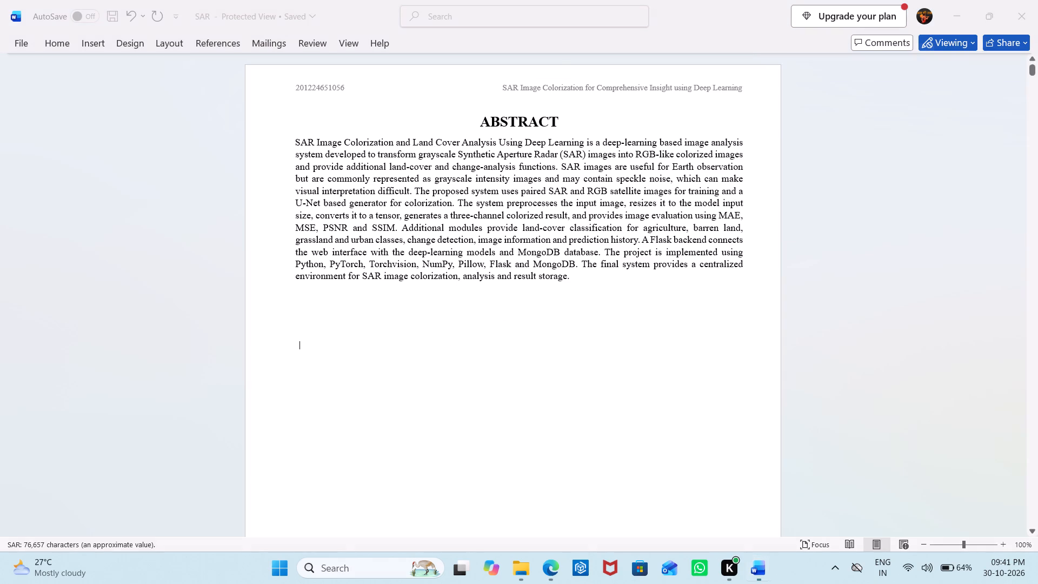
{"action": "key", "text": "Down"}
{"action": "key", "text": "Down"}
{"action": "key", "text": "Down"}
{"action": "key", "text": "Down"}
{"action": "key", "text": "Down"}
{"action": "key", "text": "Down"}
{"action": "key", "text": "Down"}
{"action": "key", "text": "Down"}
{"action": "key", "text": "Down"}
{"action": "key", "text": "Down"}
{"action": "key", "text": "Down"}
{"action": "key", "text": "Down"}
{"action": "key", "text": "Down"}
{"action": "key", "text": "Down"}
{"action": "key", "text": "Down"}
{"action": "key", "text": "Down"}
{"action": "key", "text": "Down"}
{"action": "key", "text": "Down"}
{"action": "key", "text": "Down"}
{"action": "key", "text": "Down"}
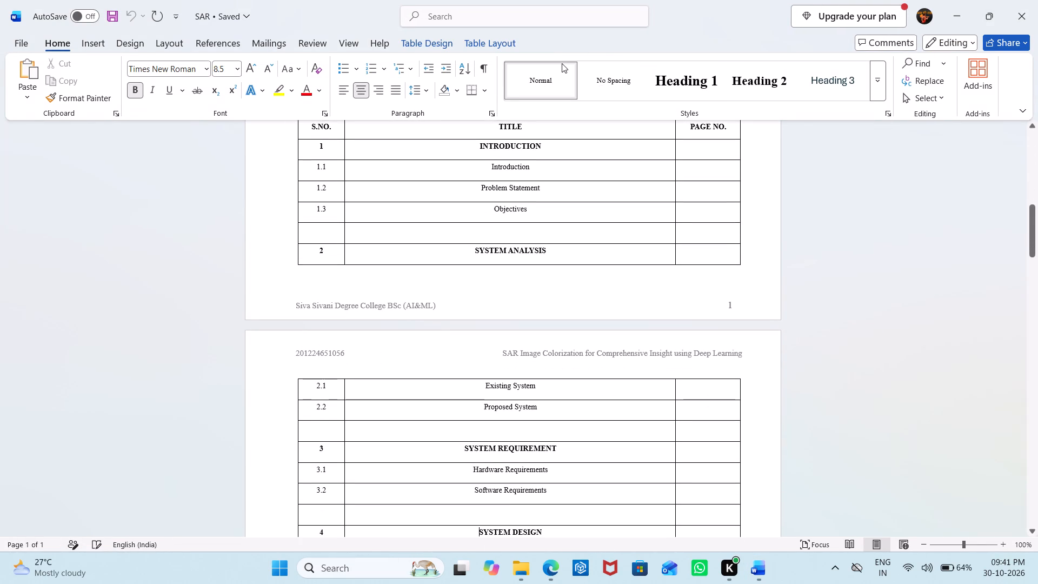
{"action": "key", "text": "Up"}
{"action": "key", "text": "Up"}
{"action": "key", "text": "Up"}
{"action": "key", "text": "Up"}
{"action": "key", "text": "Up"}
{"action": "key", "text": "Up"}
{"action": "key", "text": "Up"}
{"action": "key", "text": "Up"}
{"action": "key", "text": "Up"}
{"action": "key", "text": "Up"}
{"action": "key", "text": "Up"}
{"action": "key", "text": "Up"}
{"action": "key", "text": "Up"}
{"action": "key", "text": "Up"}
{"action": "key", "text": "Up"}
{"action": "key", "text": "Up"}
{"action": "key", "text": "Up"}
{"action": "key", "text": "Up"}
{"action": "key", "text": "Up"}
{"action": "key", "text": "Up"}
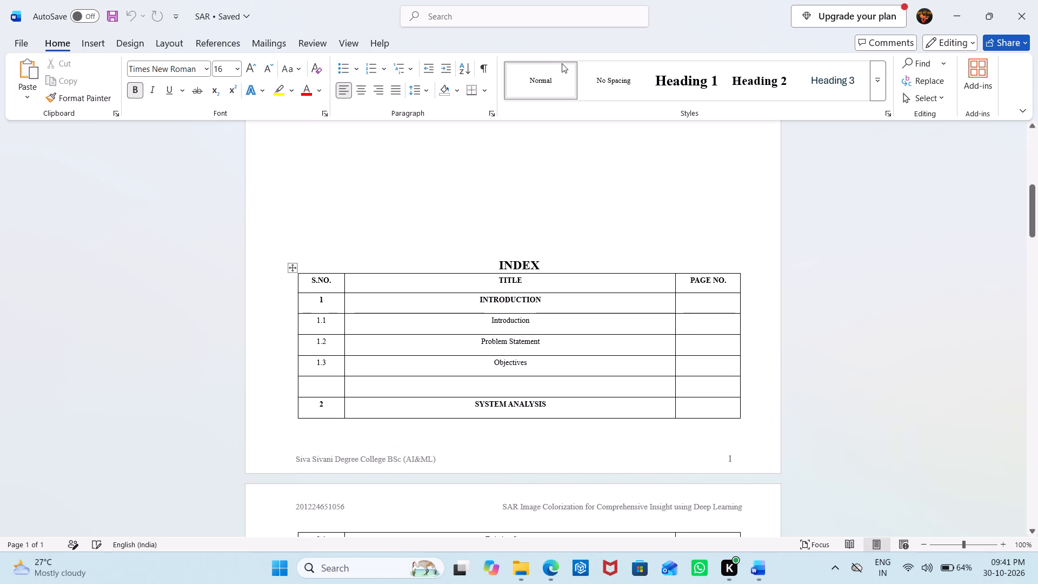
{"action": "key", "text": "Up"}
Insert seven blank lines above the INDEX heading to push the index onto a new page.
{"action": "key", "text": "Down"}
{"action": "key", "text": "Down"}
{"action": "key", "text": "Down"}
{"action": "key", "text": "Down"}
{"action": "key", "text": "Down"}
{"action": "key", "text": "Down"}
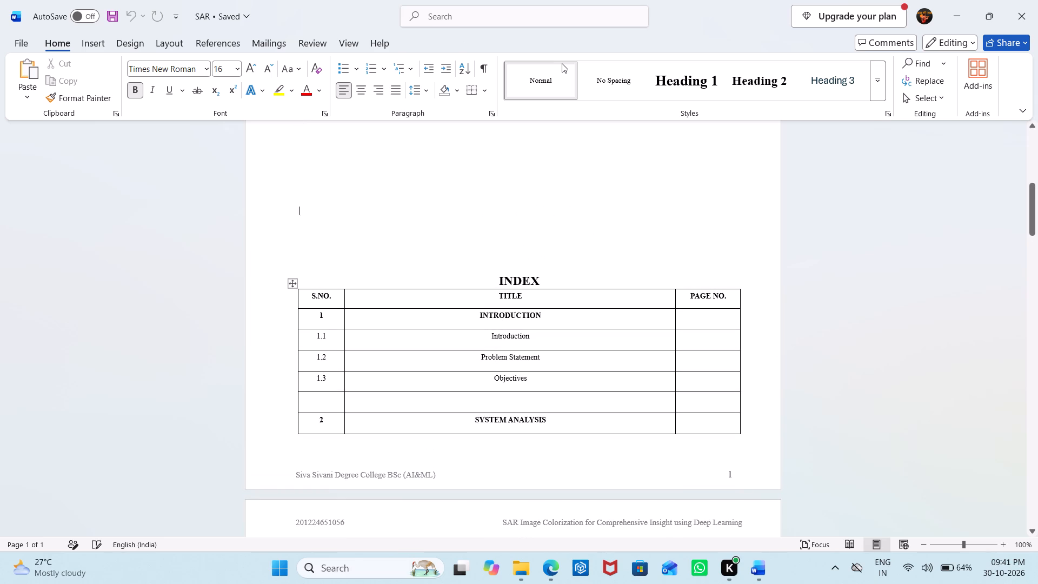
{"action": "key", "text": "Down"}
{"action": "key", "text": "Down"}
{"action": "key", "text": "Down"}
{"action": "key", "text": "Down"}
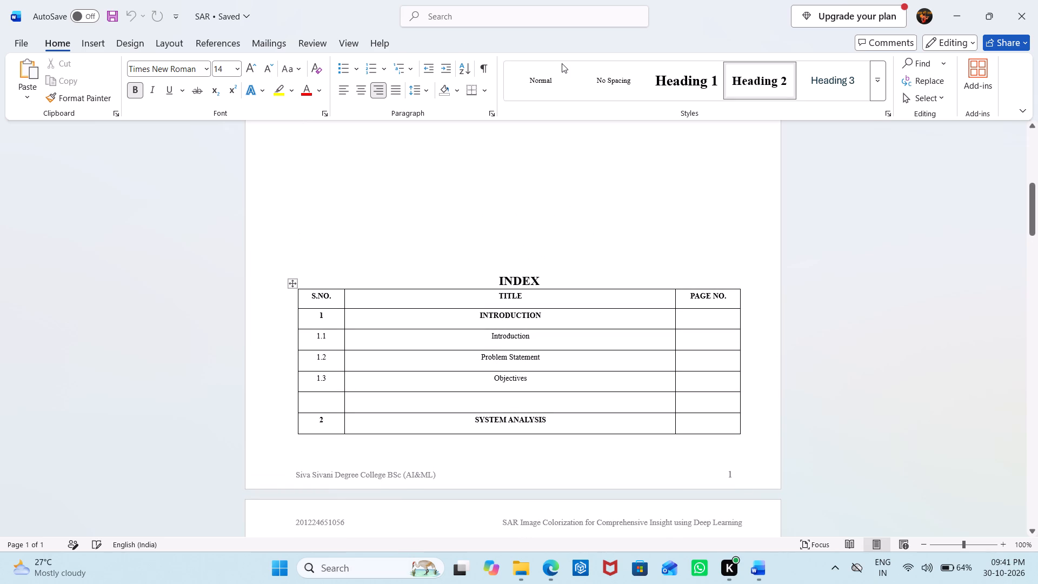
{"action": "key", "text": "Left"}
{"action": "key", "text": "Left"}
{"action": "key", "text": "Down"}
{"action": "key", "text": "Left"}
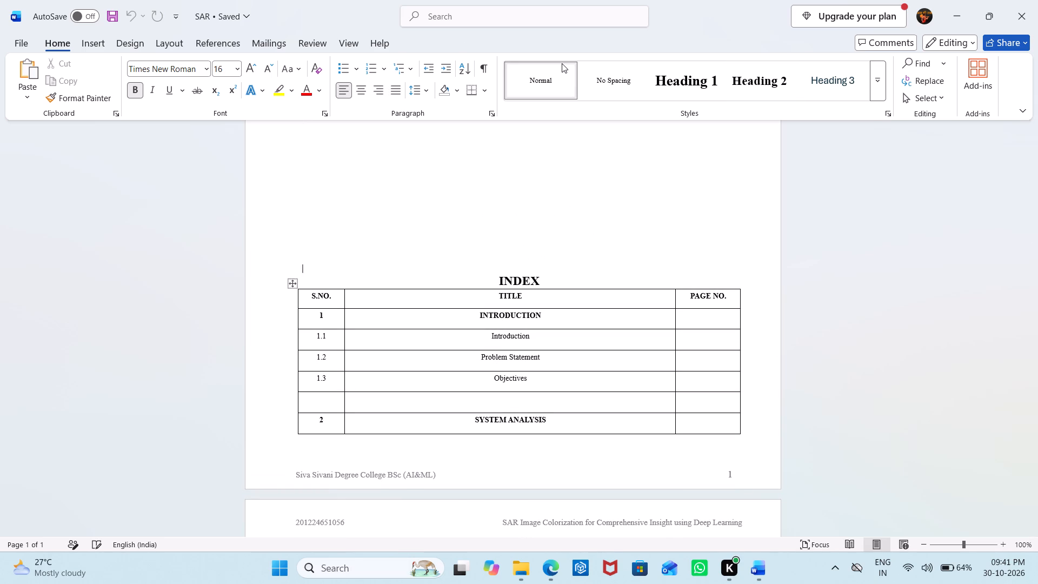
{"action": "key", "text": "Left"}
{"action": "key", "text": "Left"}
{"action": "key", "text": "Return"}
{"action": "key", "text": "Return"}
{"action": "key", "text": "Return"}
{"action": "key", "text": "Return"}
{"action": "key", "text": "Return"}
{"action": "key", "text": "Return"}
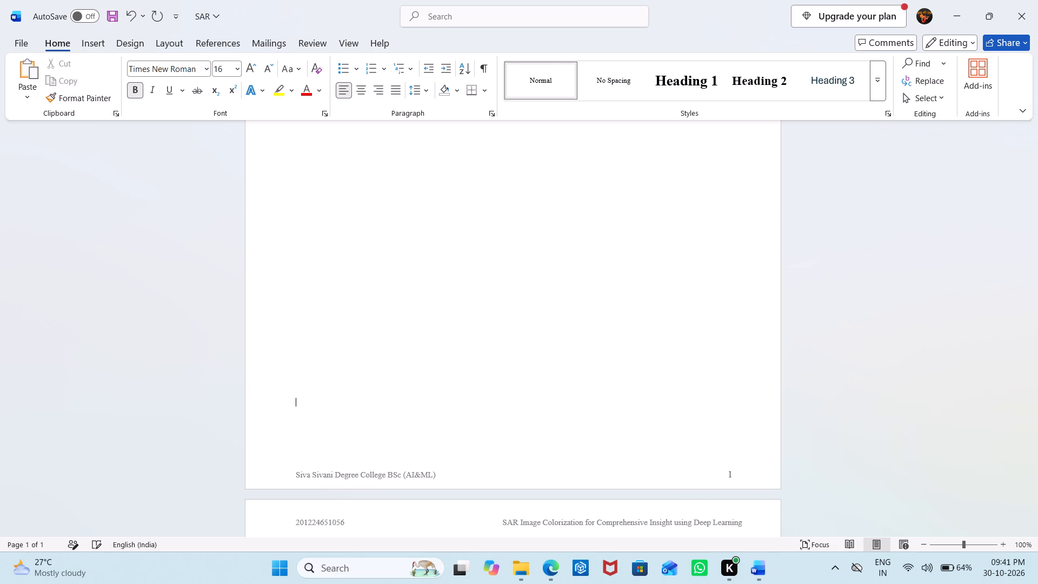
{"action": "key", "text": "Return"}
Examine the index table's rows and blank spacer rows from its heading through REFERENCES, including the part spilling onto the following page.
{"action": "key", "text": "Down"}
{"action": "key", "text": "Down"}
{"action": "key", "text": "Down"}
{"action": "key", "text": "Down"}
{"action": "key", "text": "Down"}
{"action": "key", "text": "Down"}
{"action": "key", "text": "Down"}
{"action": "key", "text": "Down"}
{"action": "key", "text": "Down"}
{"action": "key", "text": "Down"}
{"action": "key", "text": "Down"}
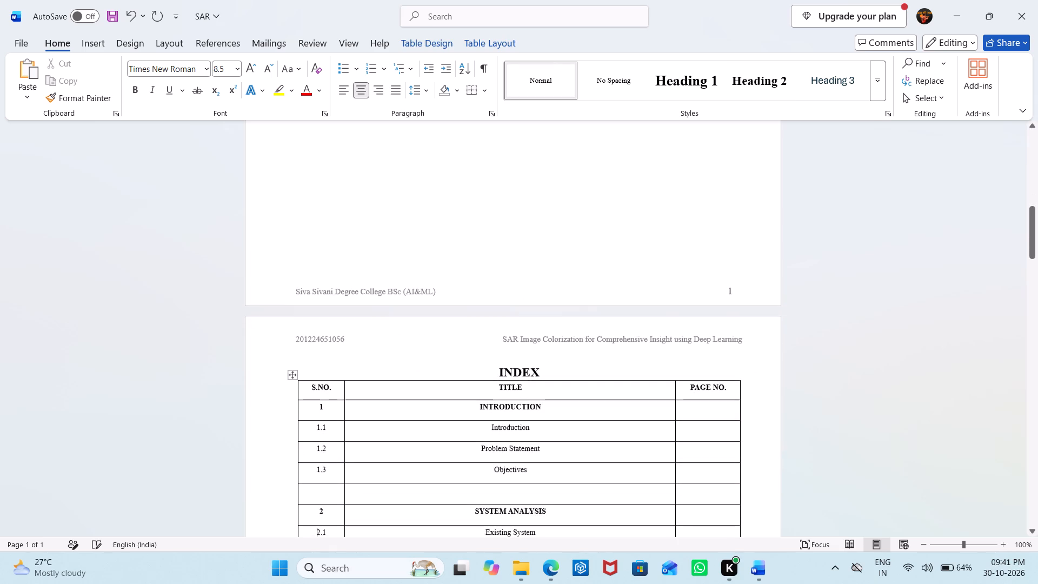
{"action": "key", "text": "Down"}
{"action": "key", "text": "Down"}
{"action": "key", "text": "Down"}
{"action": "key", "text": "Down"}
{"action": "key", "text": "Down"}
{"action": "key", "text": "Down"}
{"action": "key", "text": "Down"}
{"action": "key", "text": "Down"}
{"action": "key", "text": "Down"}
{"action": "key", "text": "Down"}
{"action": "key", "text": "Down"}
{"action": "key", "text": "Down"}
{"action": "key", "text": "Down"}
{"action": "key", "text": "Down"}
{"action": "key", "text": "Down"}
{"action": "key", "text": "Down"}
{"action": "key", "text": "Down"}
{"action": "key", "text": "Down"}
{"action": "key", "text": "Down"}
{"action": "key", "text": "Down"}
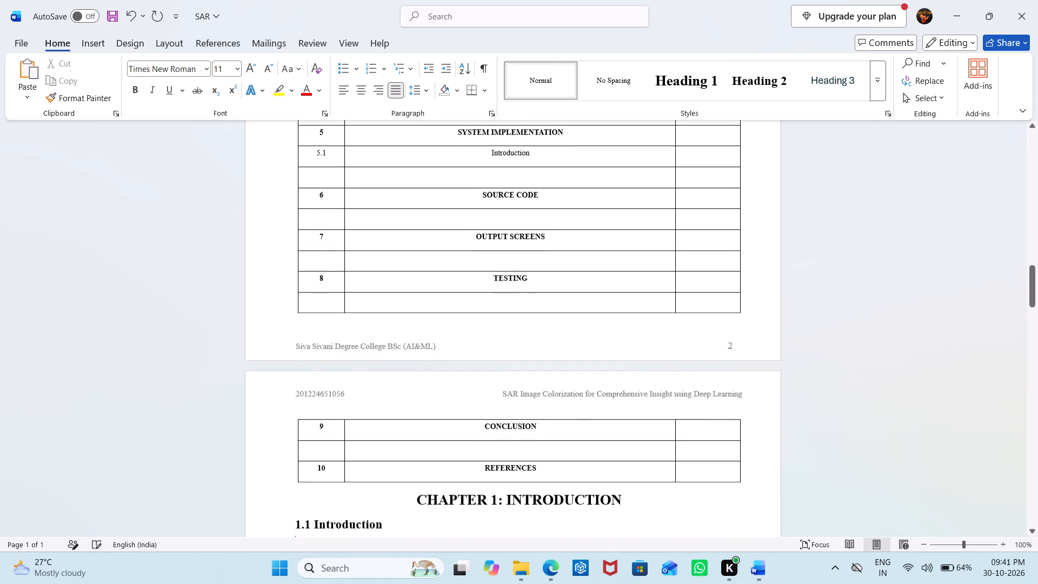
{"action": "key", "text": "Up"}
{"action": "key", "text": "Up"}
{"action": "key", "text": "Up"}
{"action": "key", "text": "Up"}
{"action": "key", "text": "Up"}
{"action": "key", "text": "Up"}
{"action": "key", "text": "Up"}
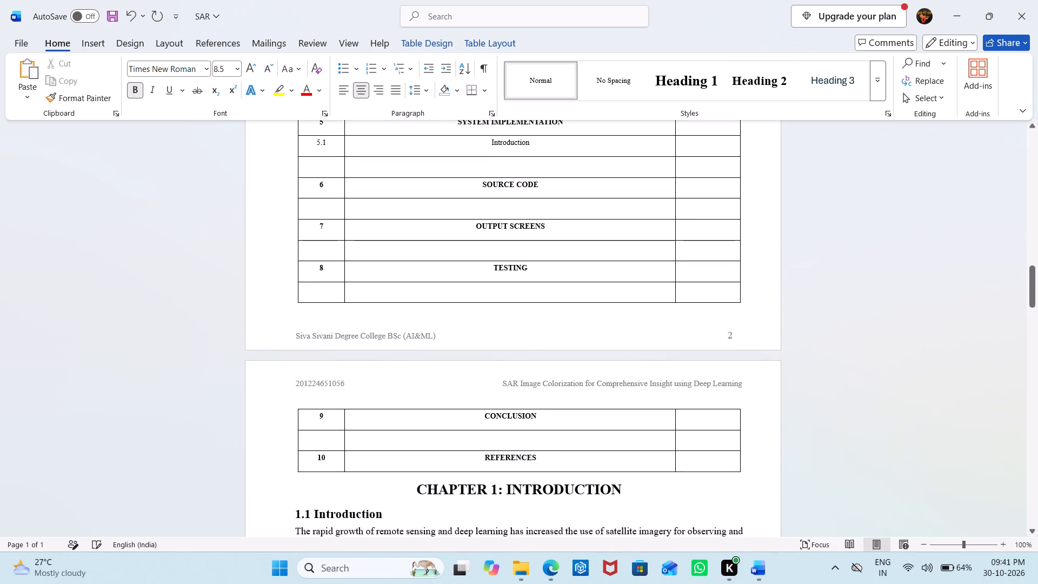
{"action": "key", "text": "Up"}
{"action": "key", "text": "Up"}
{"action": "key", "text": "Up"}
{"action": "key", "text": "Up"}
{"action": "key", "text": "Up"}
{"action": "key", "text": "Up"}
{"action": "key", "text": "Up"}
{"action": "key", "text": "Up"}
{"action": "key", "text": "Up"}
{"action": "key", "text": "Up"}
{"action": "key", "text": "Up"}
{"action": "key", "text": "Up"}
{"action": "key", "text": "Up"}
{"action": "key", "text": "Up"}
{"action": "key", "text": "Up"}
{"action": "key", "text": "Up"}
{"action": "key", "text": "Up"}
{"action": "key", "text": "Up"}
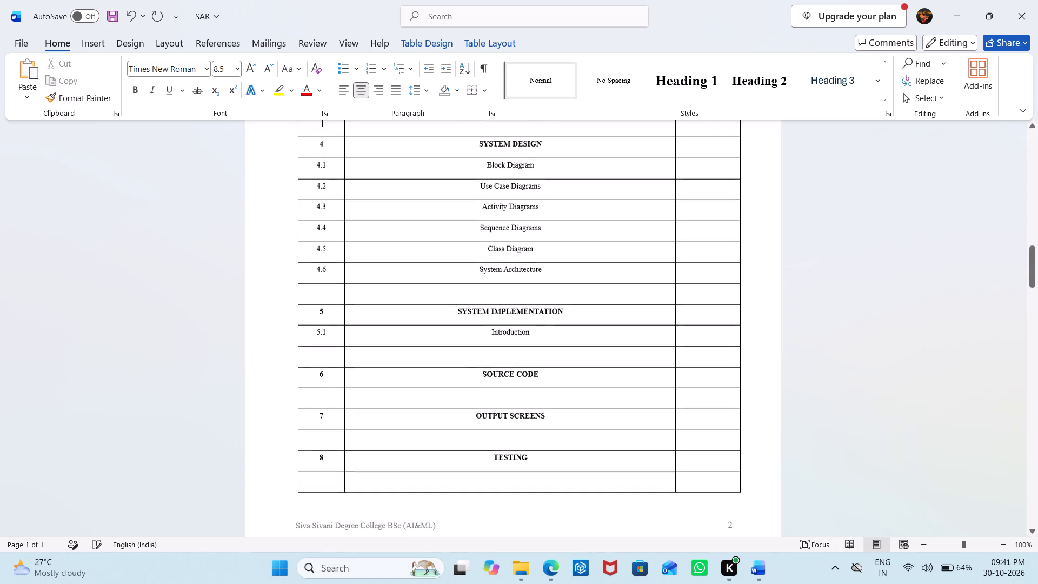
{"action": "key", "text": "Up"}
{"action": "key", "text": "Up"}
{"action": "key", "text": "Up"}
{"action": "key", "text": "Up"}
{"action": "key", "text": "Up"}
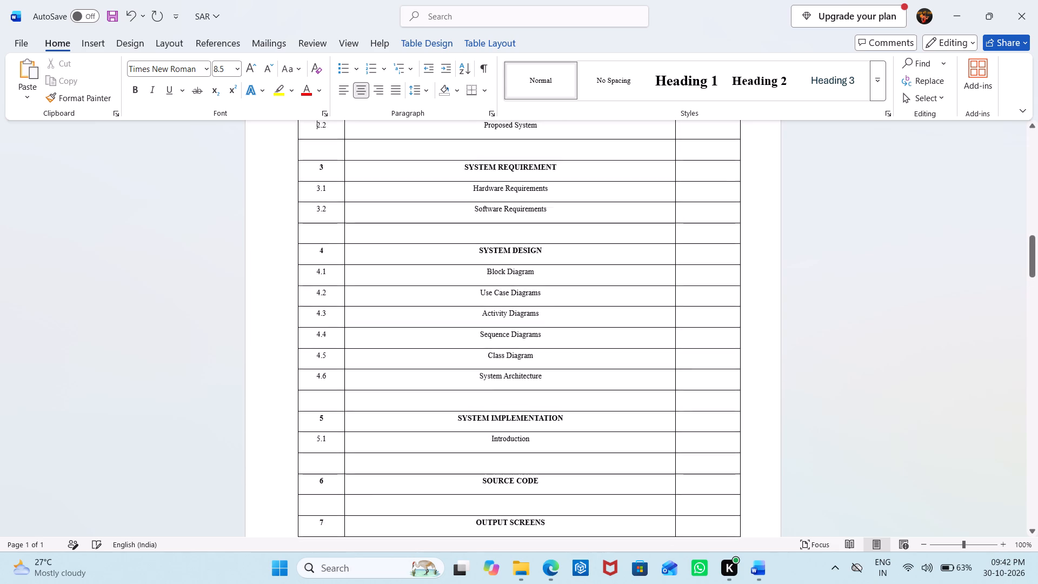
{"action": "key", "text": "Up"}
{"action": "key", "text": "Up"}
{"action": "key", "text": "Up"}
{"action": "key", "text": "Up"}
{"action": "key", "text": "Up"}
{"action": "key", "text": "Up"}
{"action": "key", "text": "Up"}
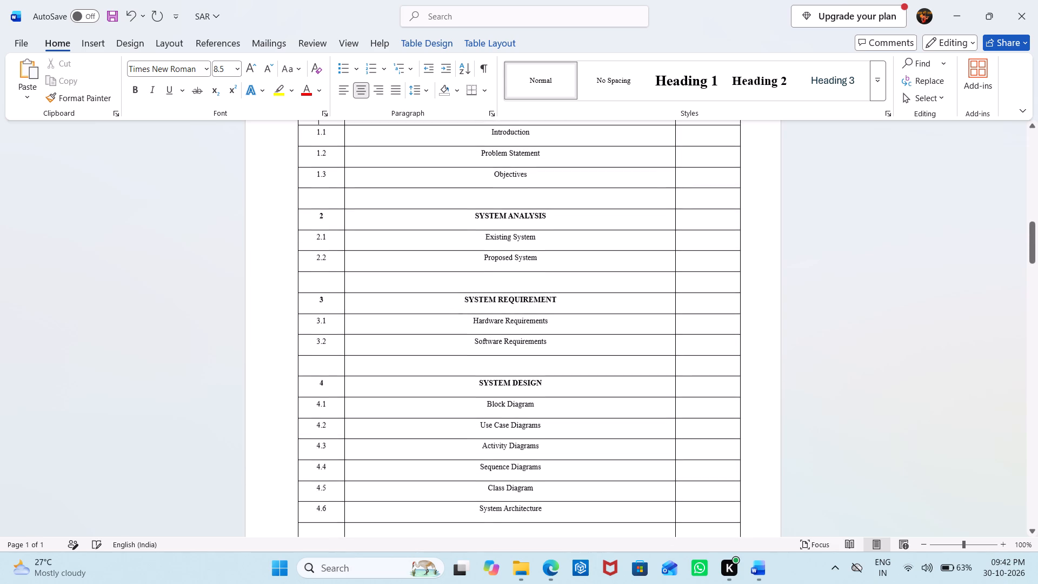
{"action": "key", "text": "Up"}
{"action": "key", "text": "Up"}
{"action": "key", "text": "Up"}
{"action": "key", "text": "Up"}
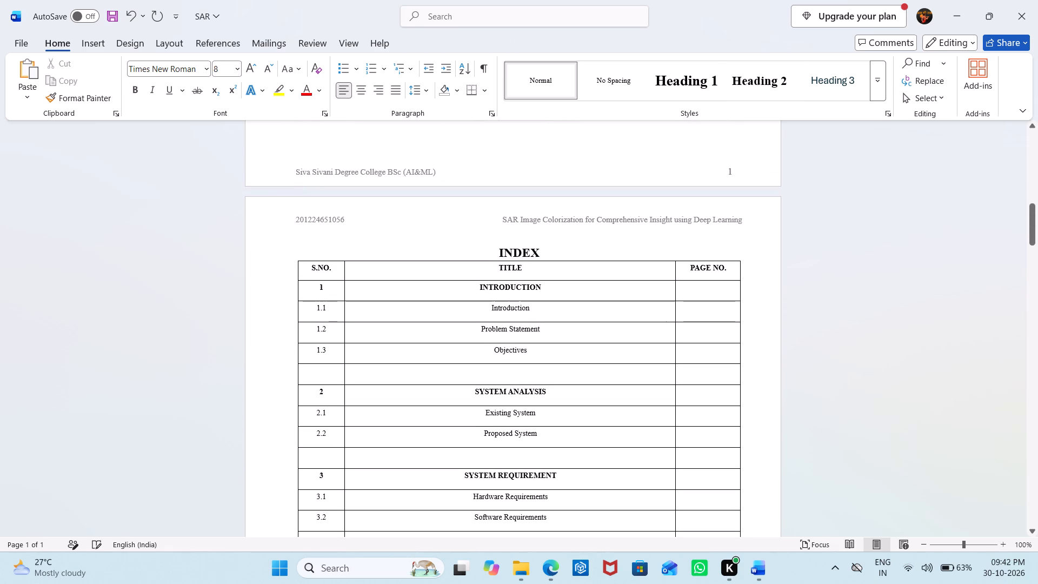
{"action": "key", "text": "Down"}
{"action": "key", "text": "Down"}
{"action": "key", "text": "Down"}
{"action": "key", "text": "Down"}
{"action": "key", "text": "Down"}
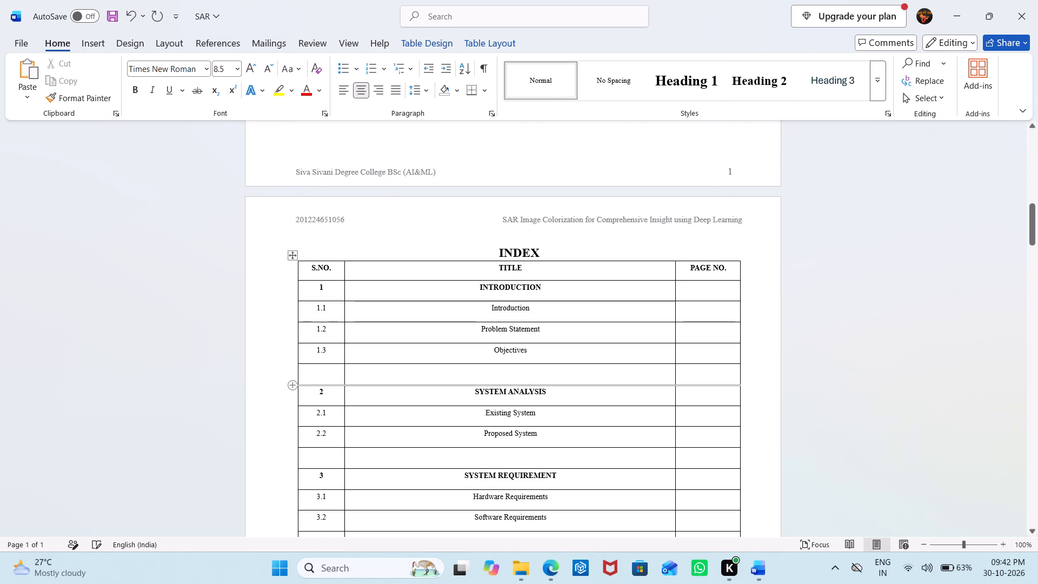
Number the blank row below Objectives 2 and move the SYSTEM ANALYSIS title up into it, clearing the original title cell.
{"action": "left_click", "coordinate": [327, 374]}
{"action": "key", "text": "2"}
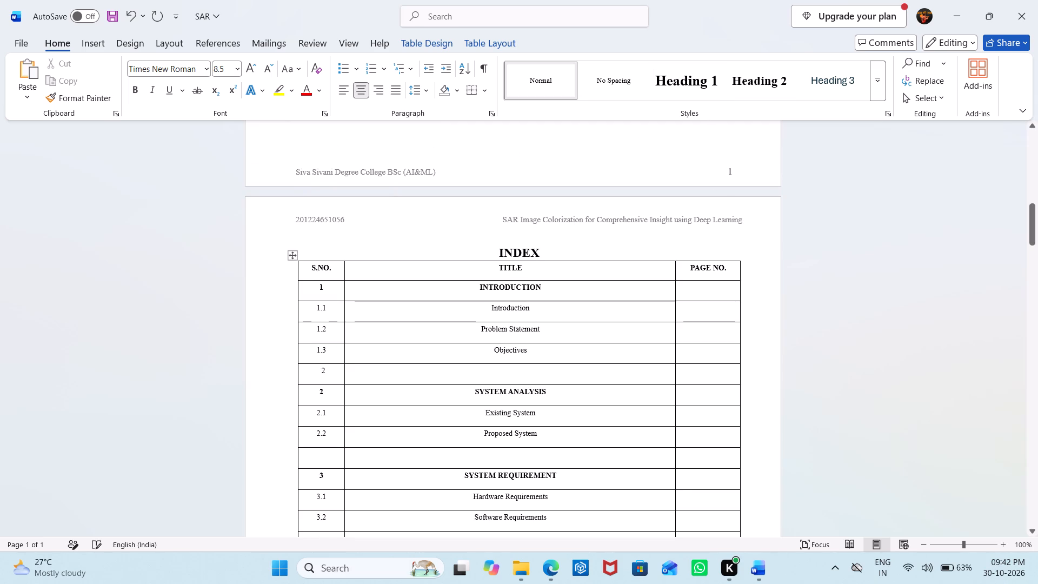
{"action": "left_click_drag", "start_coordinate": [476, 392], "coordinate": [551, 394]}
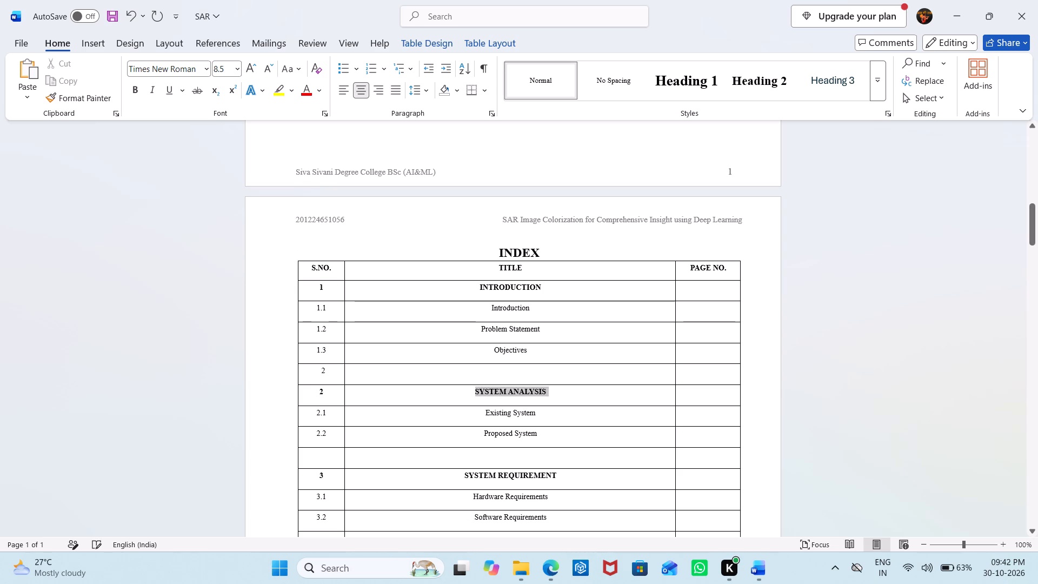
{"action": "left_click_drag", "start_coordinate": [551, 394], "coordinate": [552, 394]}
{"action": "key", "text": "ctrl+c"}
{"action": "left_click", "coordinate": [545, 380]}
{"action": "key", "text": "ctrl+v"}
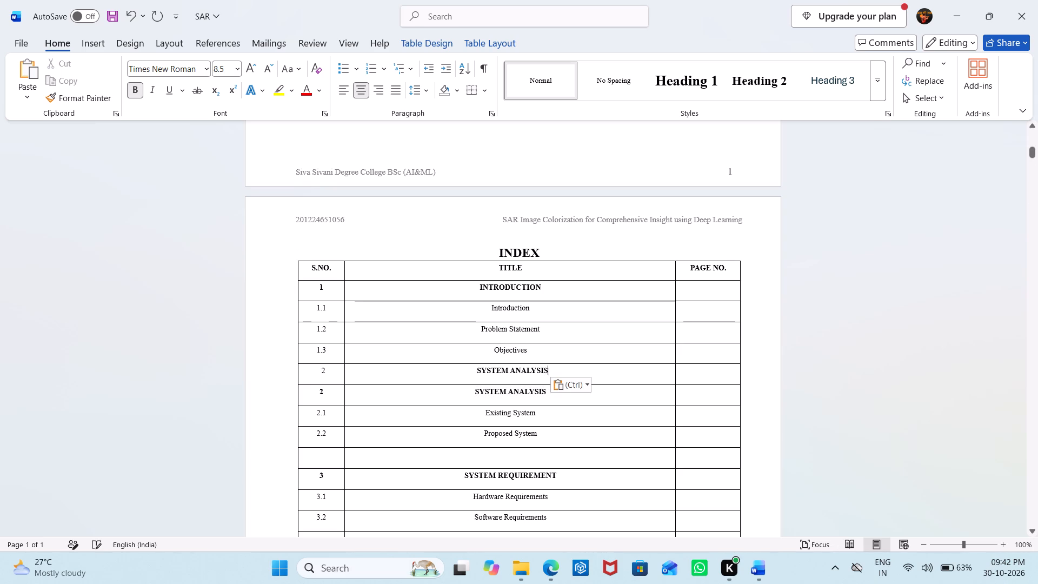
{"action": "left_click_drag", "start_coordinate": [470, 393], "coordinate": [525, 396]}
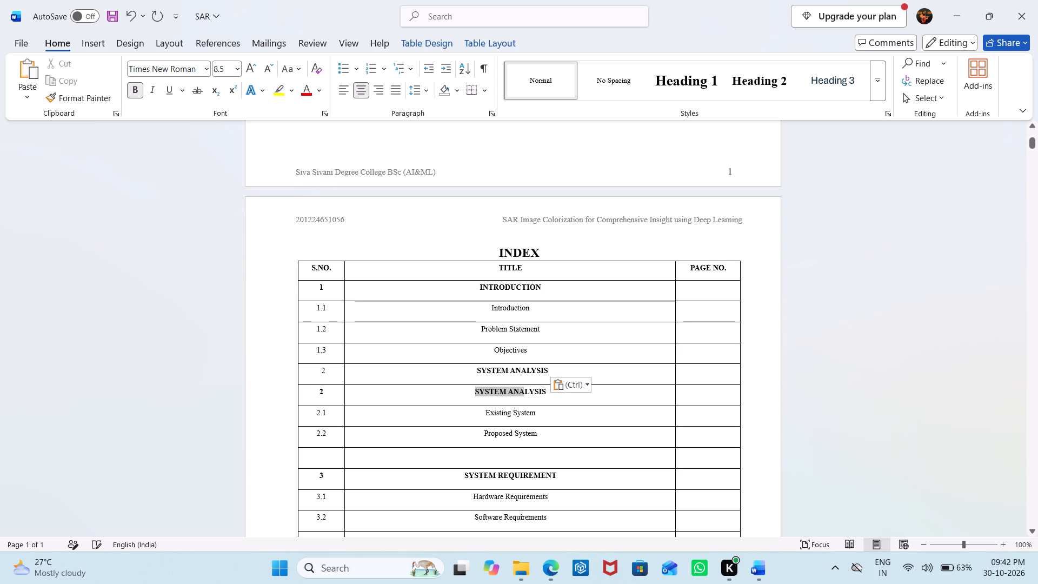
{"action": "left_click_drag", "start_coordinate": [525, 396], "coordinate": [548, 397]}
{"action": "key", "text": "Delete"}
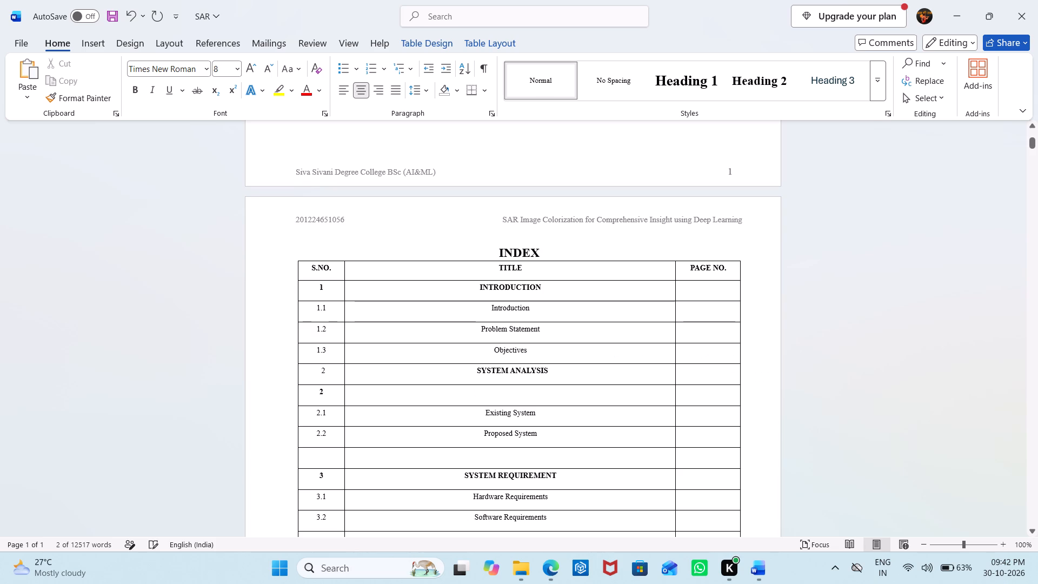
Move the Existing System title up one row into the emptied cell below SYSTEM ANALYSIS, deleting the original text.
{"action": "left_click_drag", "start_coordinate": [483, 414], "coordinate": [504, 412]}
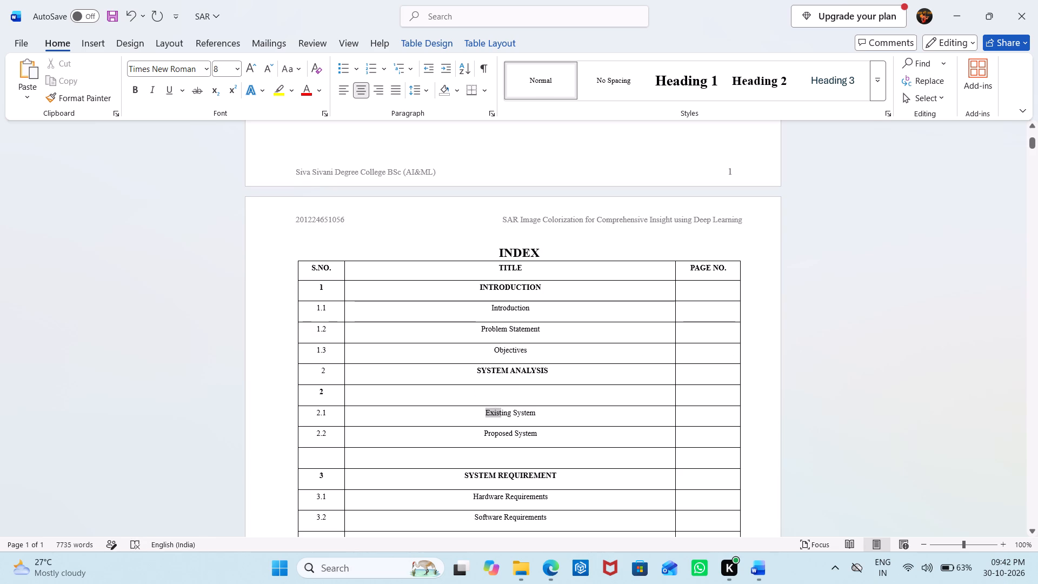
{"action": "left_click_drag", "start_coordinate": [504, 412], "coordinate": [540, 413]}
{"action": "key", "text": "ctrl+c"}
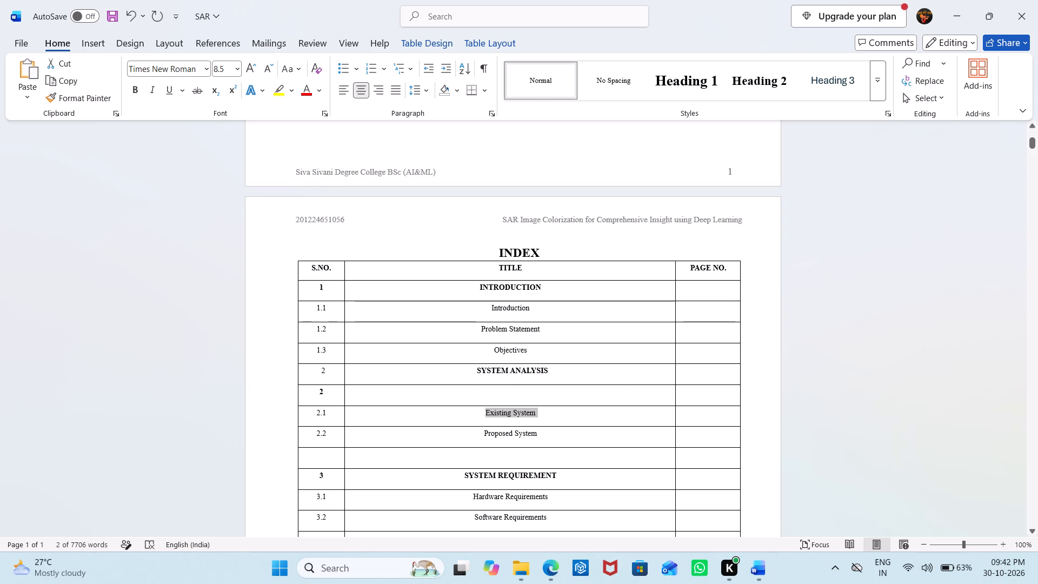
{"action": "left_click", "coordinate": [538, 397]}
{"action": "key", "text": "ctrl+v"}
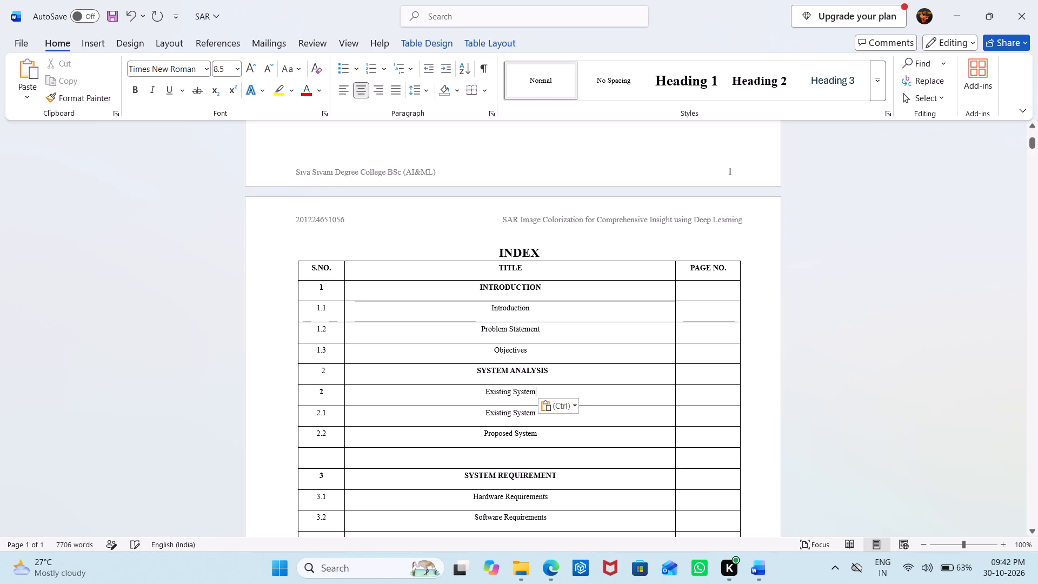
{"action": "left_click_drag", "start_coordinate": [483, 412], "coordinate": [540, 419]}
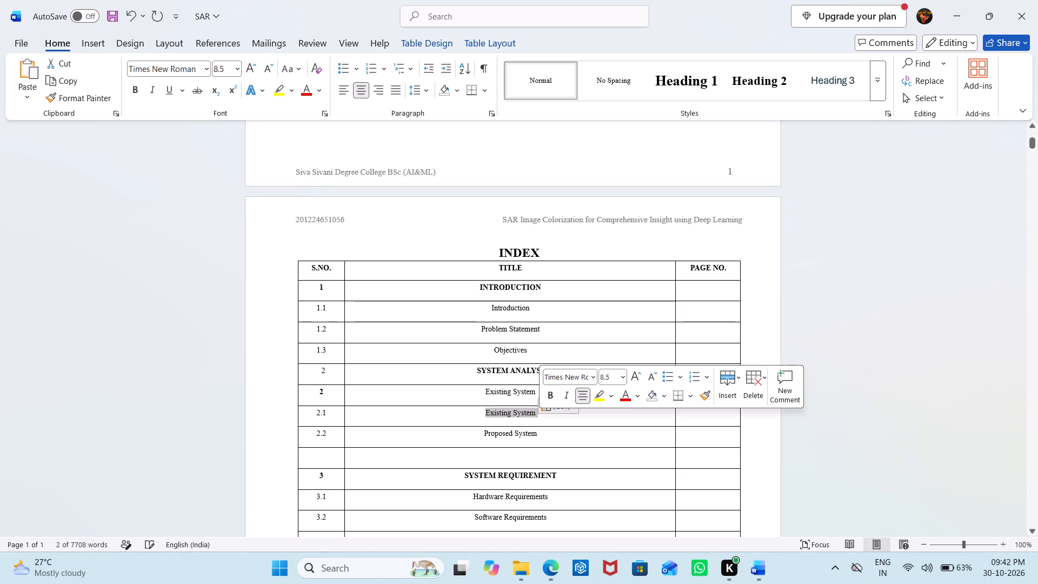
{"action": "key", "text": "Delete"}
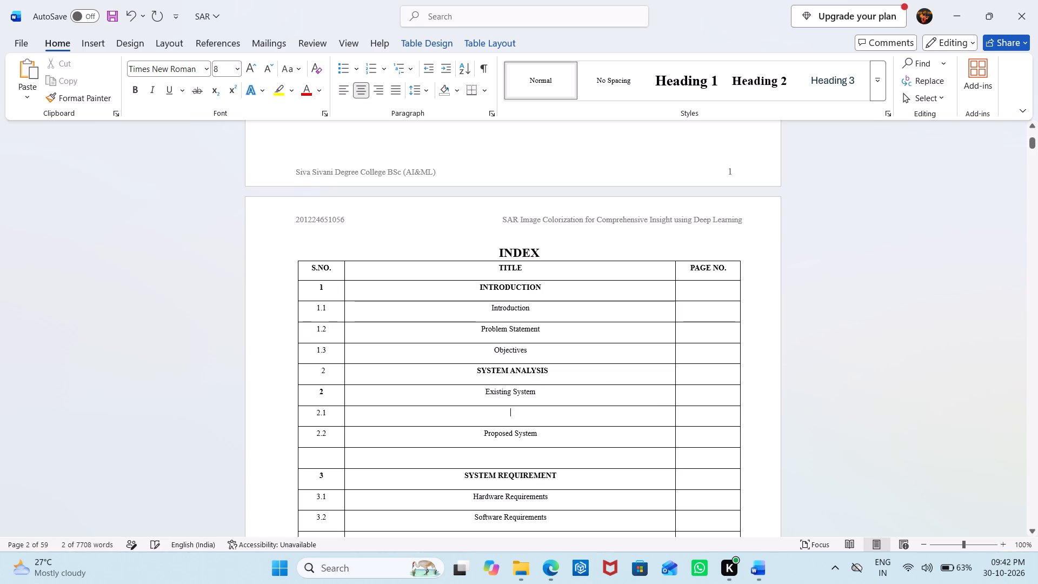
Renumber the Existing System row as 2.1 and the row with the emptied title below it as 2.2.
{"action": "left_click", "coordinate": [326, 391]}
{"action": "key", "text": "BackSpace"}
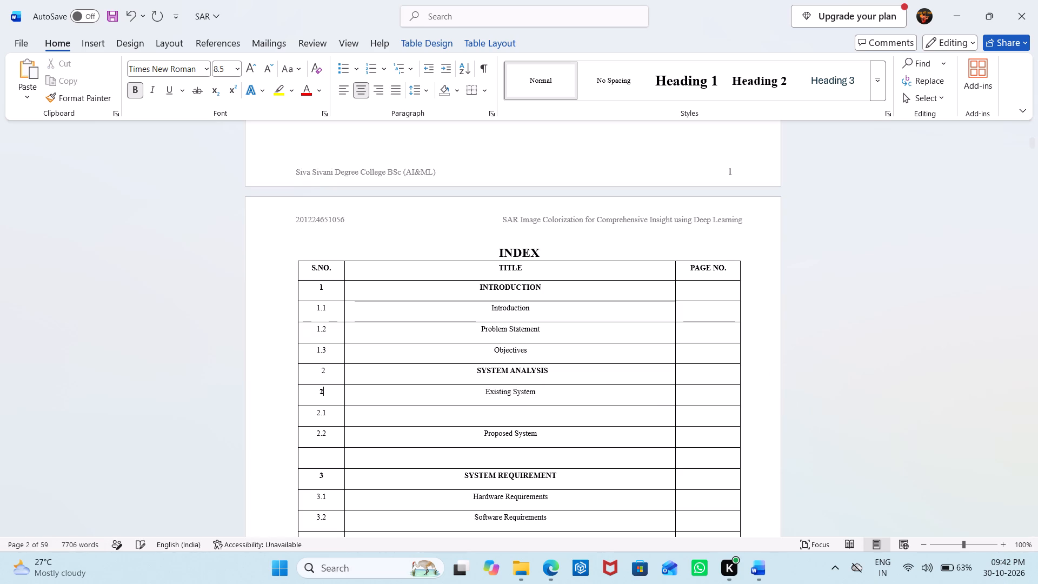
{"action": "type", "text": ".1"}
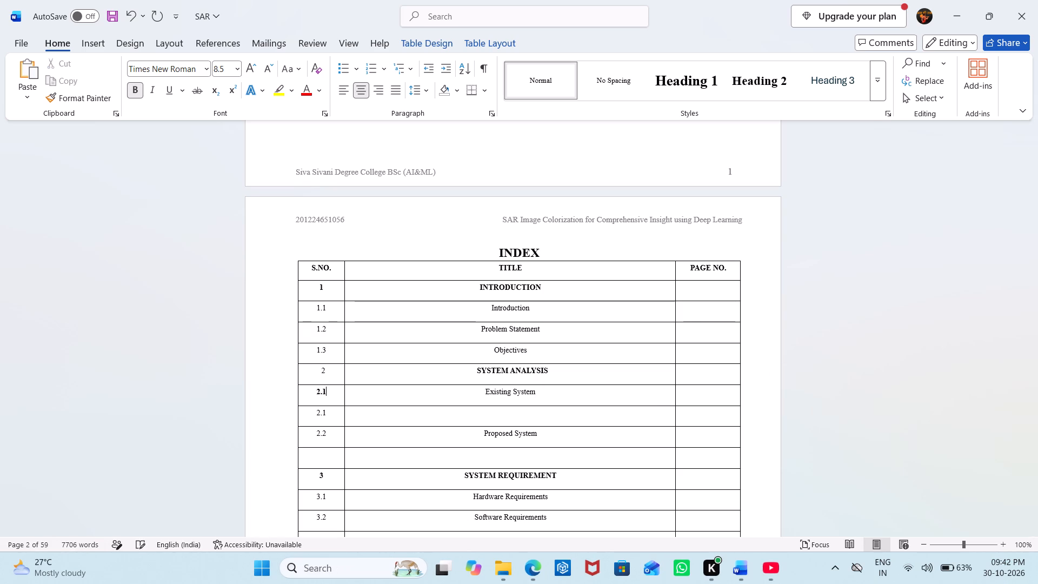
{"action": "key", "text": "Return"}
{"action": "key", "text": "Return"}
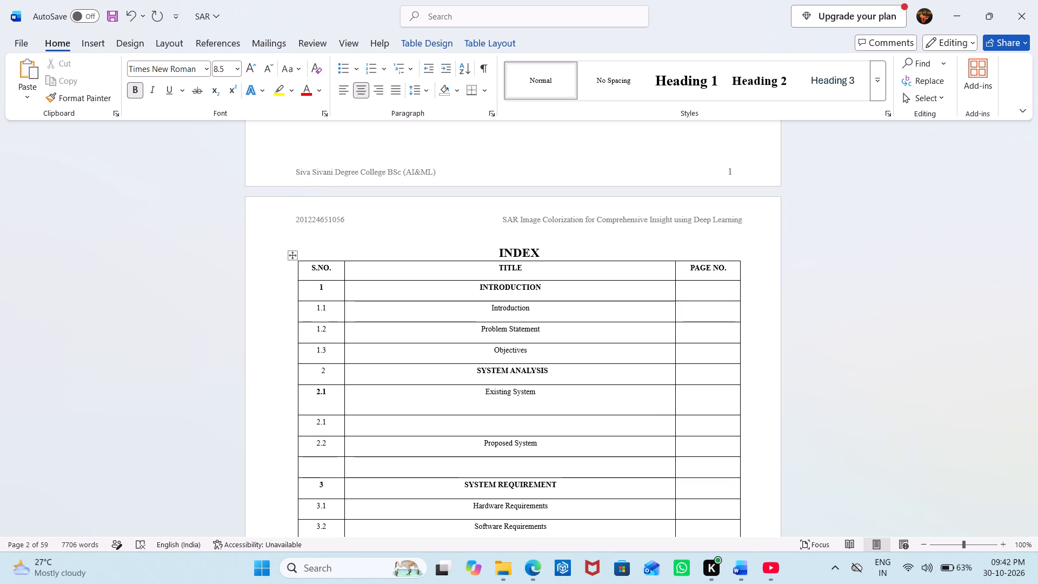
{"action": "key", "text": "BackSpace"}
{"action": "key", "text": "BackSpace"}
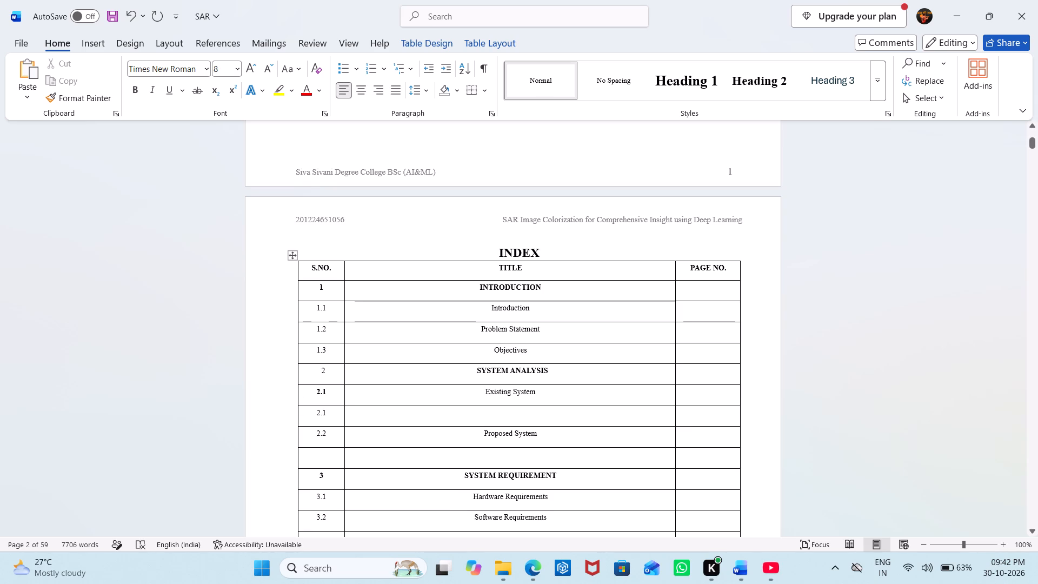
{"action": "left_click", "coordinate": [324, 420]}
{"action": "left_click", "coordinate": [324, 420]}
{"action": "key", "text": "BackSpace"}
{"action": "key", "text": "2"}
Move the Proposed System title up one row into the empty cell below Existing System, deleting the original text.
{"action": "left_click_drag", "start_coordinate": [482, 434], "coordinate": [493, 442]}
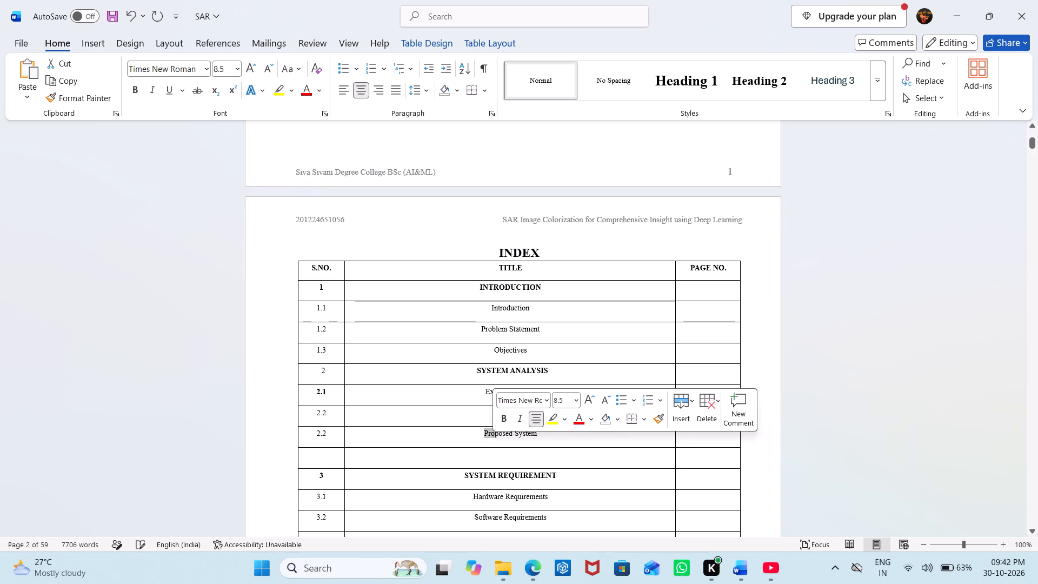
{"action": "left_click", "coordinate": [480, 433]}
{"action": "left_click_drag", "start_coordinate": [484, 432], "coordinate": [537, 434]}
{"action": "key", "text": "ctrl+c"}
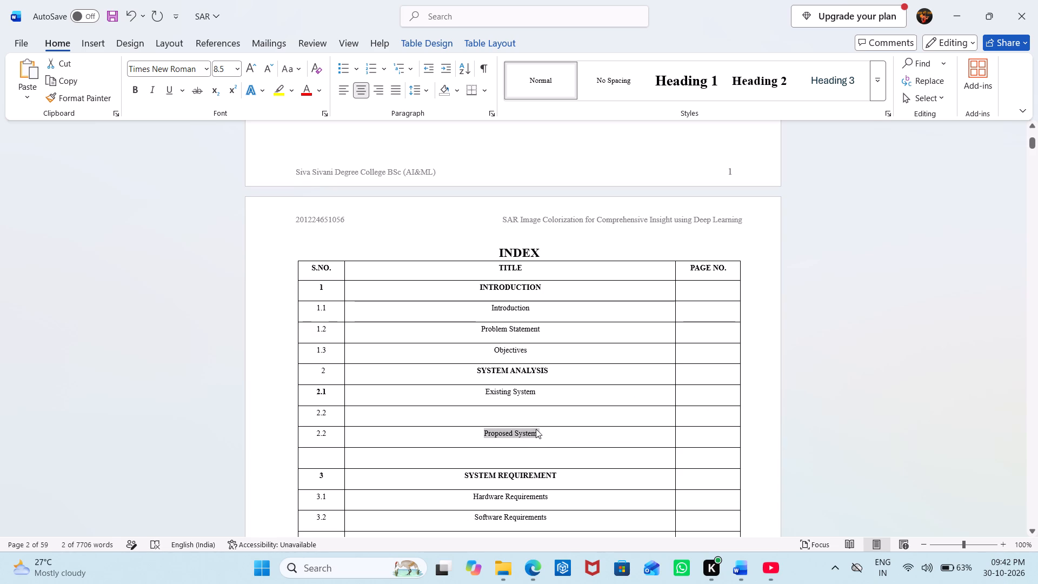
{"action": "left_click", "coordinate": [537, 411]}
{"action": "key", "text": "ctrl+v"}
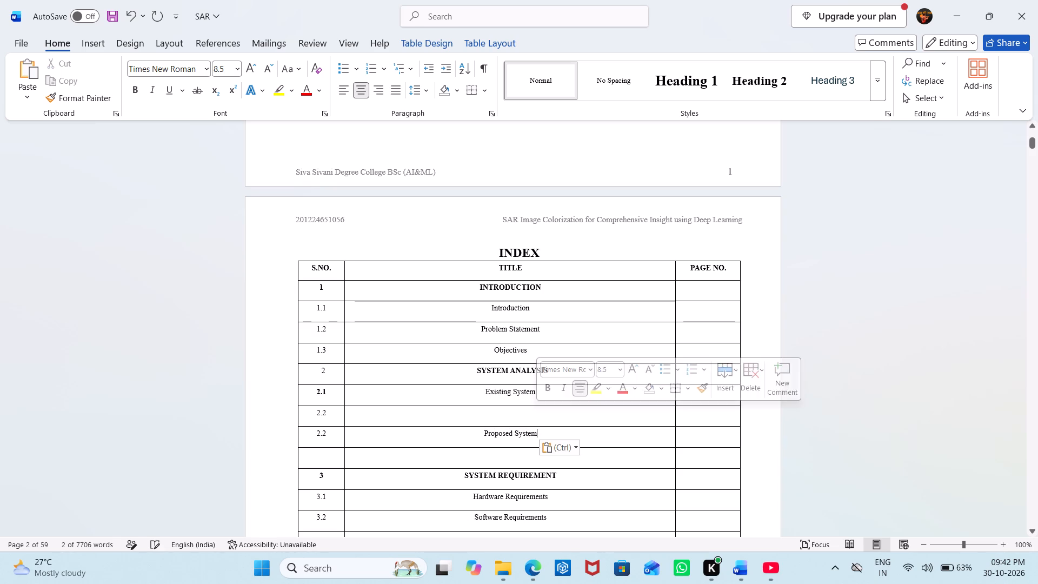
{"action": "left_click", "coordinate": [503, 412]}
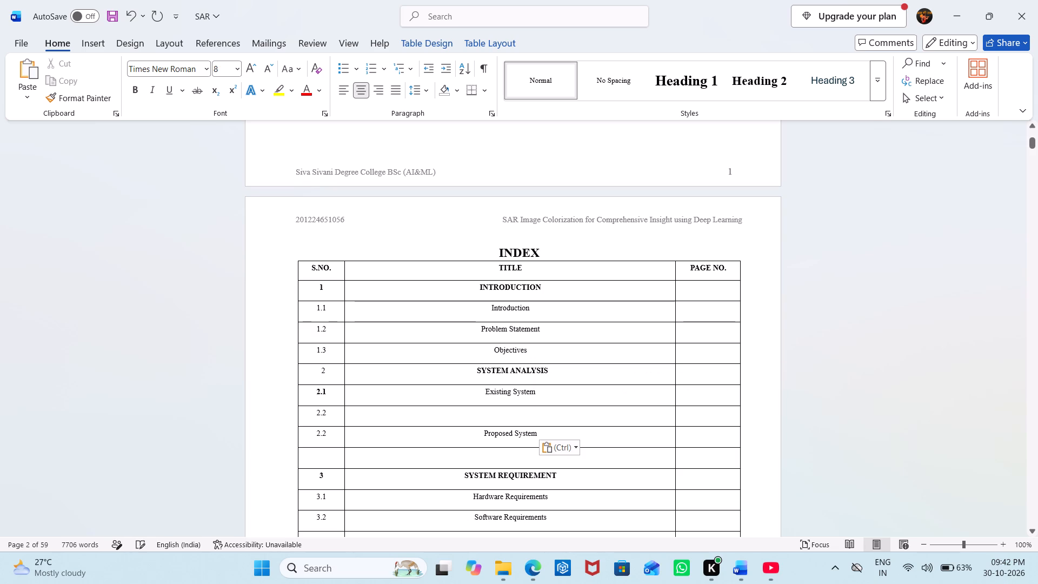
{"action": "key", "text": "ctrl+v"}
{"action": "left_click_drag", "start_coordinate": [483, 434], "coordinate": [536, 433]}
{"action": "key", "text": "Delete"}
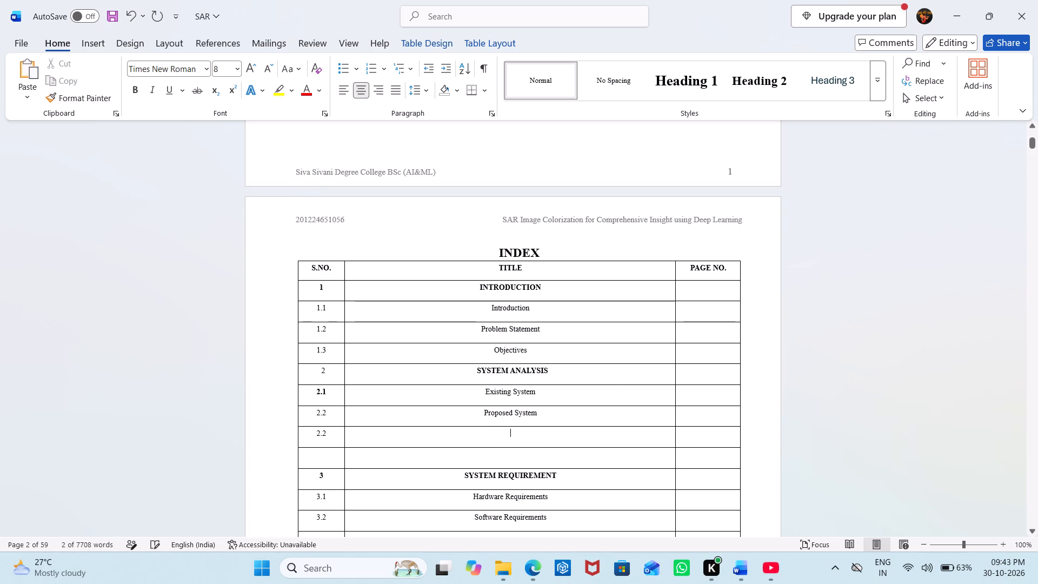
Replace the leftover 2.2 in the row below Proposed System with the number 3 and make it bold.
{"action": "left_click_drag", "start_coordinate": [317, 431], "coordinate": [325, 433]}
{"action": "key", "text": "Delete"}
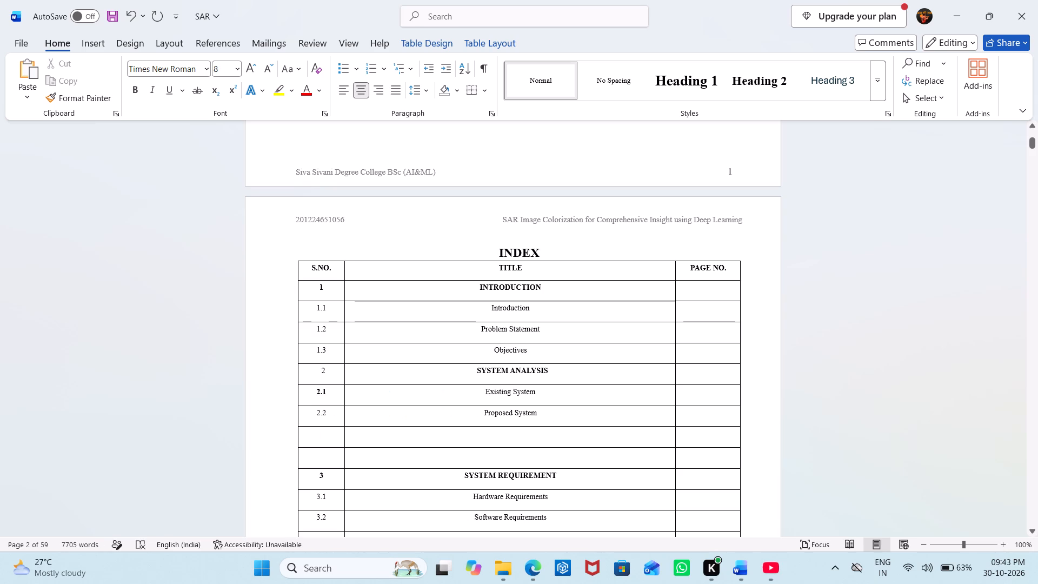
{"action": "left_click", "coordinate": [322, 437]}
{"action": "key", "text": "3"}
{"action": "left_click_drag", "start_coordinate": [325, 436], "coordinate": [325, 436]}
{"action": "left_click_drag", "start_coordinate": [325, 436], "coordinate": [318, 435]}
{"action": "left_click", "coordinate": [324, 413]}
{"action": "left_click", "coordinate": [376, 452]}
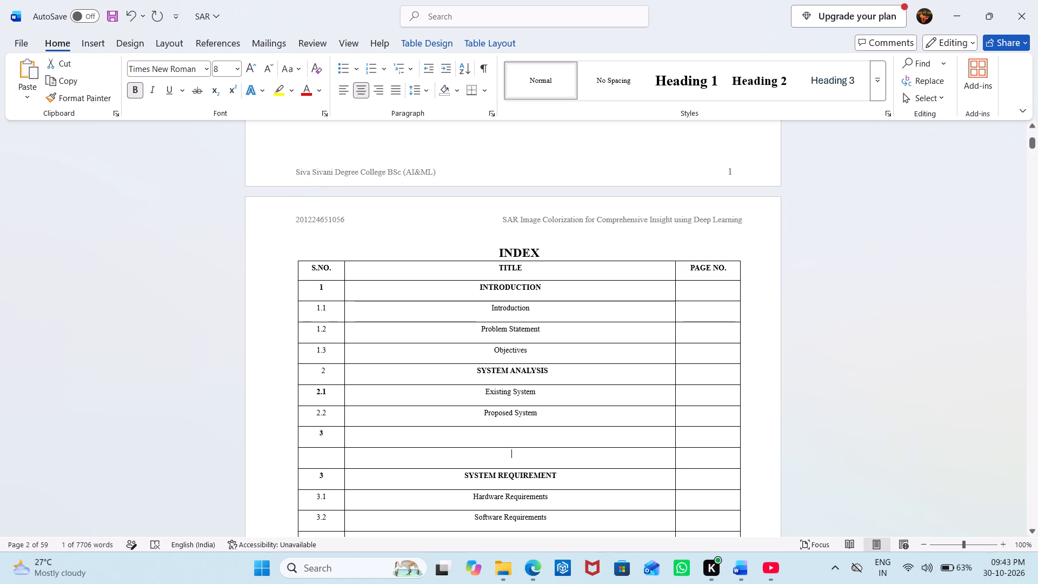
Move the SYSTEM REQUIREMENT title up into the empty cell below Proposed System, deleting the original text.
{"action": "left_click", "coordinate": [378, 444]}
{"action": "left_click_drag", "start_coordinate": [462, 476], "coordinate": [574, 484]}
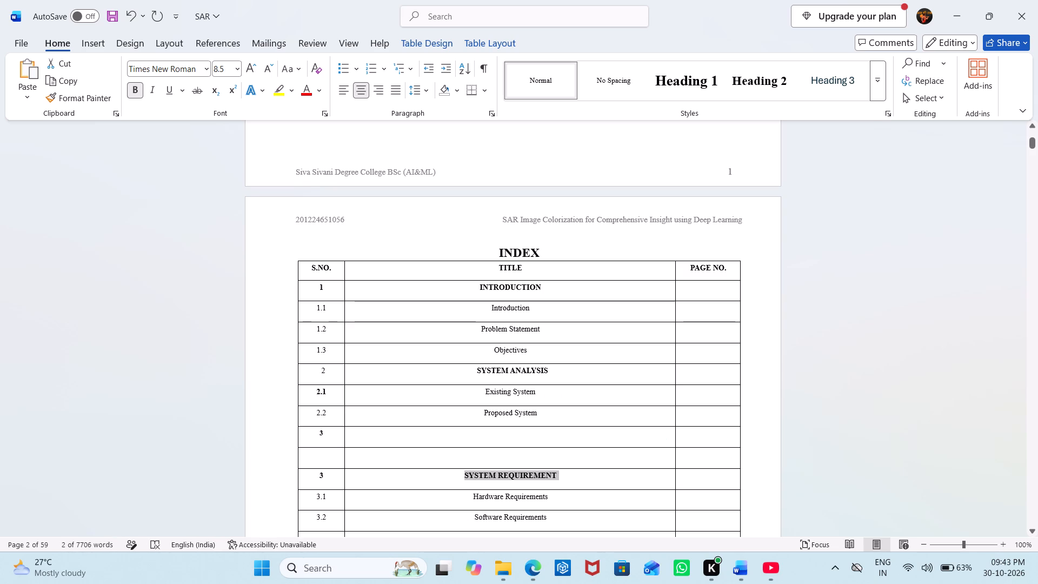
{"action": "key", "text": "ctrl+c"}
{"action": "left_click", "coordinate": [530, 432]}
{"action": "key", "text": "ctrl+v"}
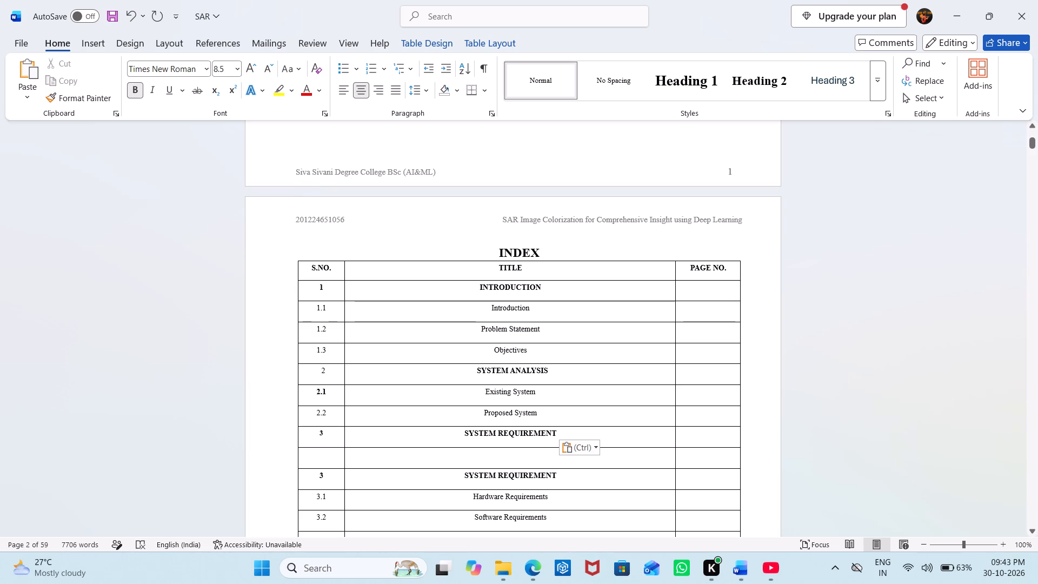
{"action": "left_click_drag", "start_coordinate": [464, 476], "coordinate": [528, 481]}
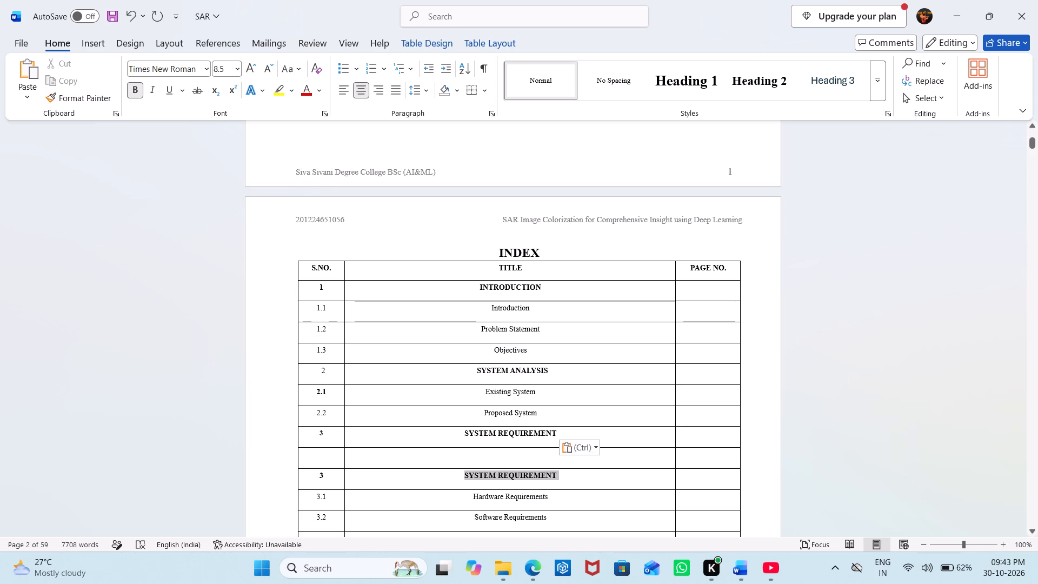
{"action": "left_click_drag", "start_coordinate": [528, 481], "coordinate": [538, 481]}
{"action": "key", "text": "Delete"}
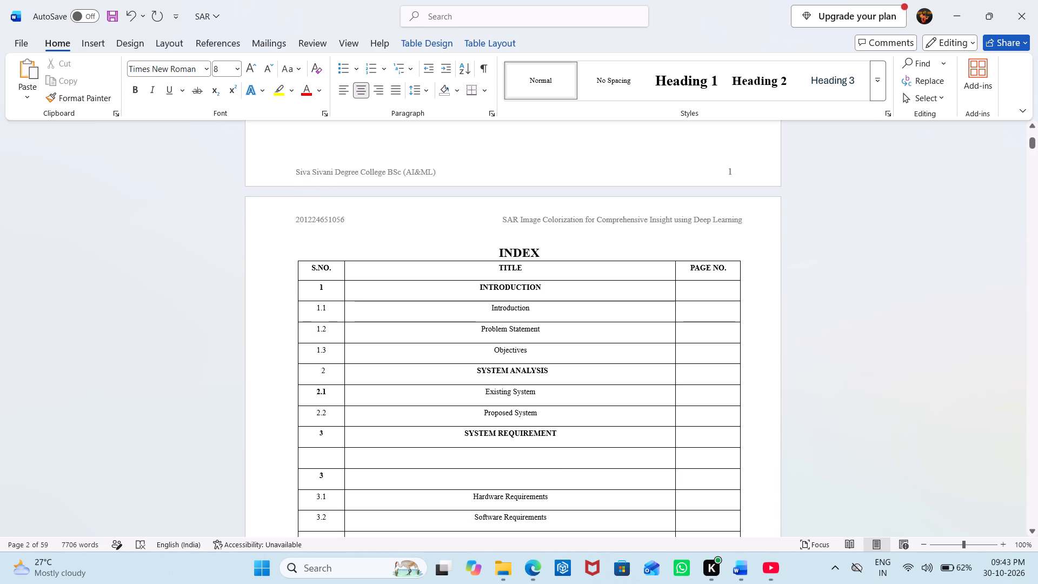
Copy the number 3.1 into the empty cell below SYSTEM REQUIREMENT's 3, deleting the leftover 3 and 3.1 from the two rows beneath.
{"action": "left_click_drag", "start_coordinate": [312, 495], "coordinate": [331, 495]}
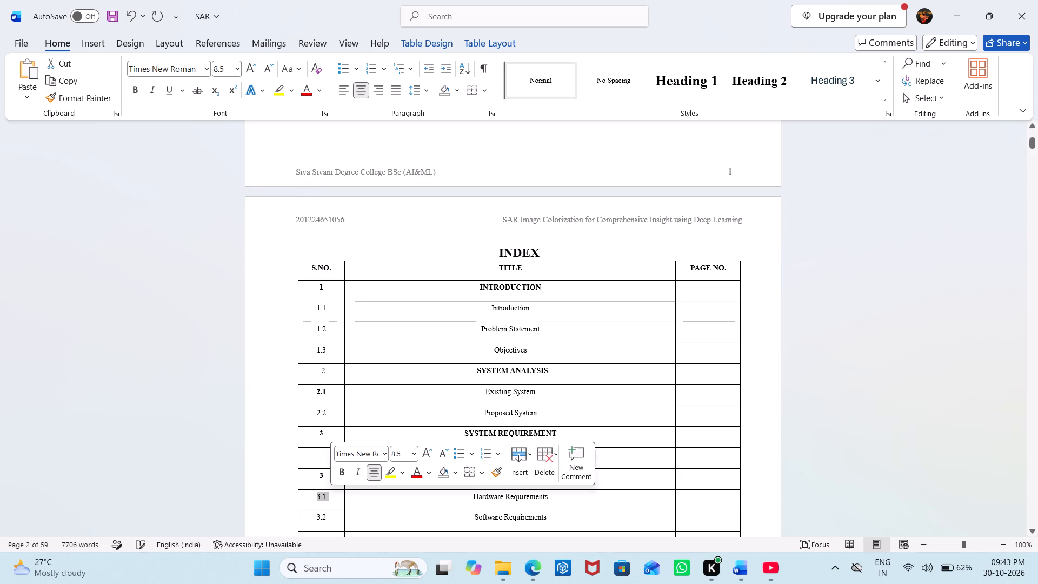
{"action": "key", "text": "ctrl+c"}
{"action": "double_click", "coordinate": [315, 454]}
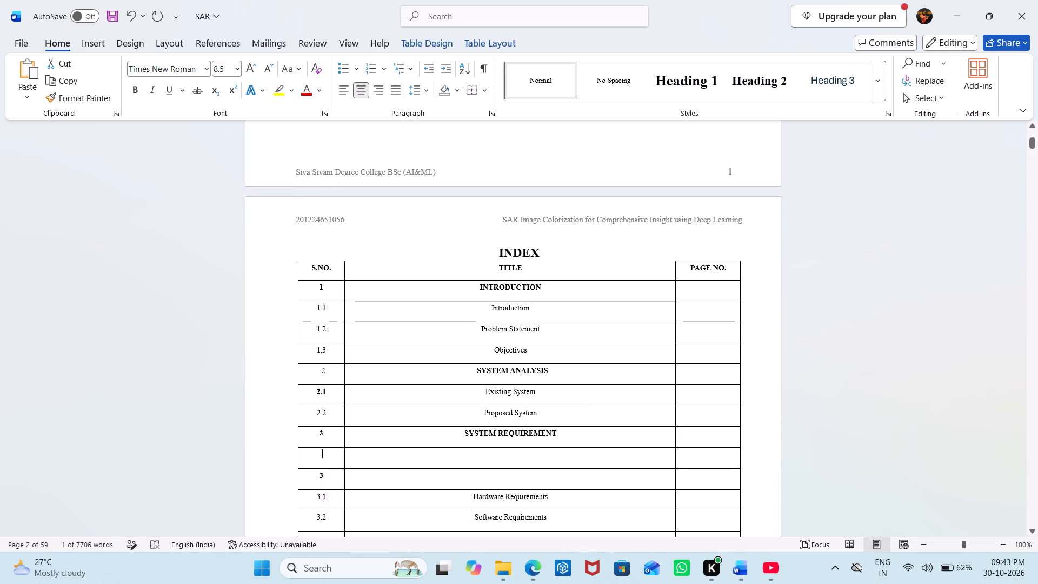
{"action": "key", "text": "ctrl+v"}
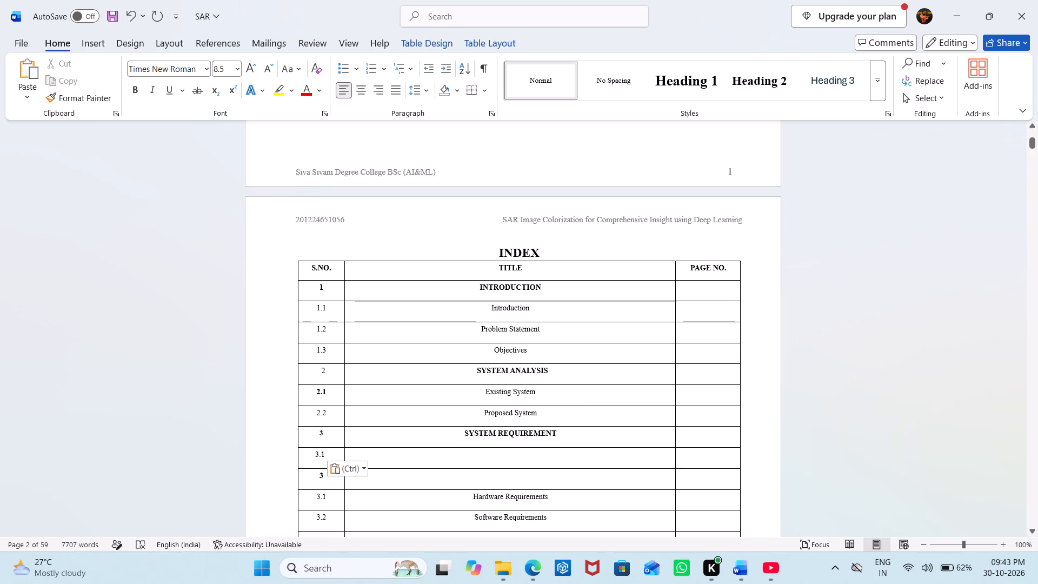
{"action": "left_click_drag", "start_coordinate": [315, 497], "coordinate": [326, 497]}
{"action": "key", "text": "Delete"}
{"action": "left_click_drag", "start_coordinate": [313, 479], "coordinate": [316, 497]}
{"action": "left_click_drag", "start_coordinate": [316, 497], "coordinate": [337, 482]}
{"action": "key", "text": "Delete"}
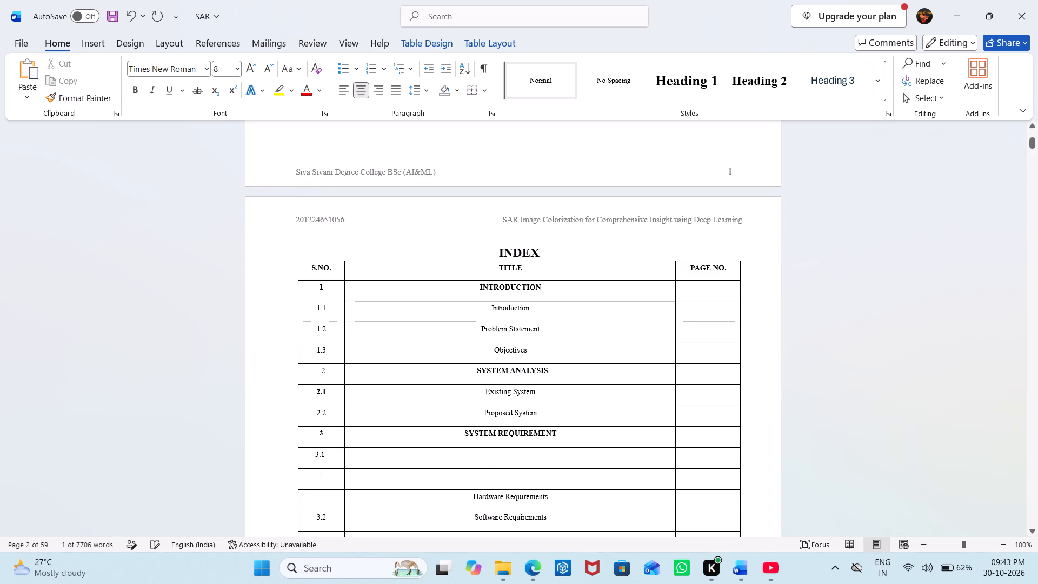
Move the Hardware Requirements title up into the empty cell of row 3.1, deleting the original text.
{"action": "left_click_drag", "start_coordinate": [473, 501], "coordinate": [481, 501]}
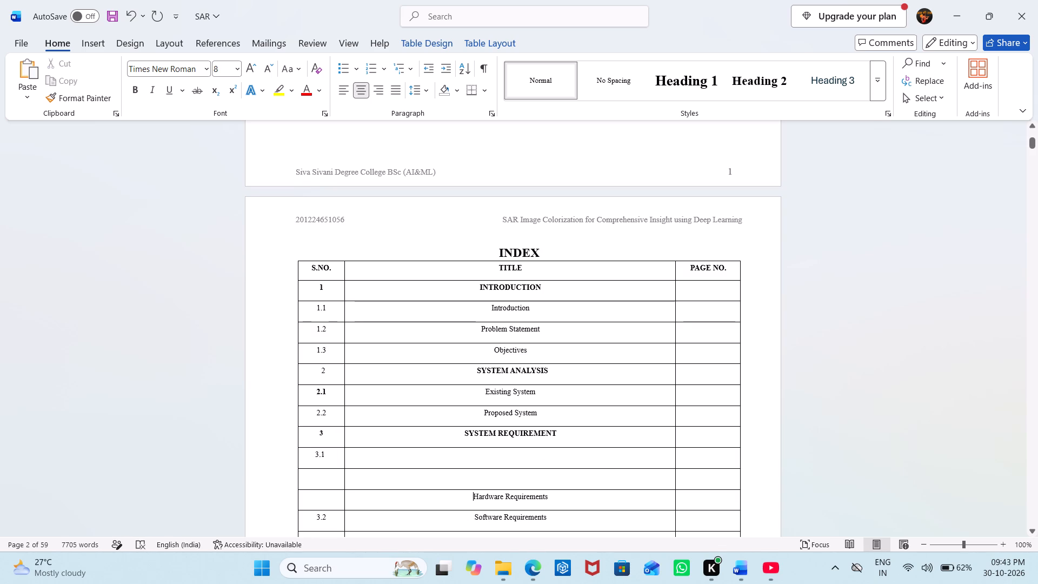
{"action": "left_click_drag", "start_coordinate": [481, 501], "coordinate": [488, 505]}
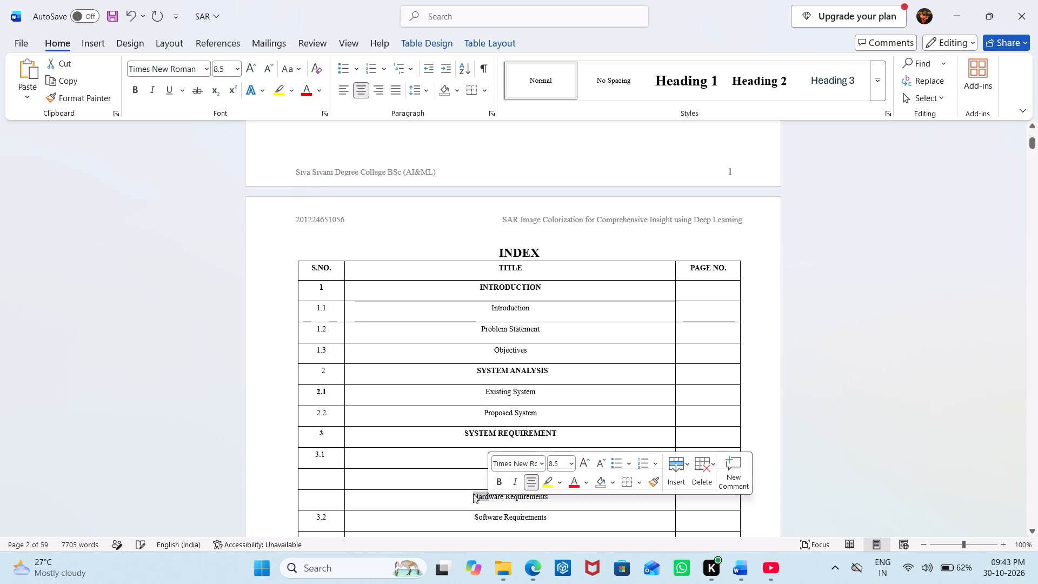
{"action": "left_click", "coordinate": [473, 494]}
{"action": "left_click", "coordinate": [473, 494]}
{"action": "key", "text": "Down"}
{"action": "key", "text": "Down"}
{"action": "key", "text": "Down"}
{"action": "key", "text": "Down"}
{"action": "key", "text": "Down"}
{"action": "key", "text": "Down"}
{"action": "key", "text": "Down"}
{"action": "key", "text": "Down"}
{"action": "key", "text": "Down"}
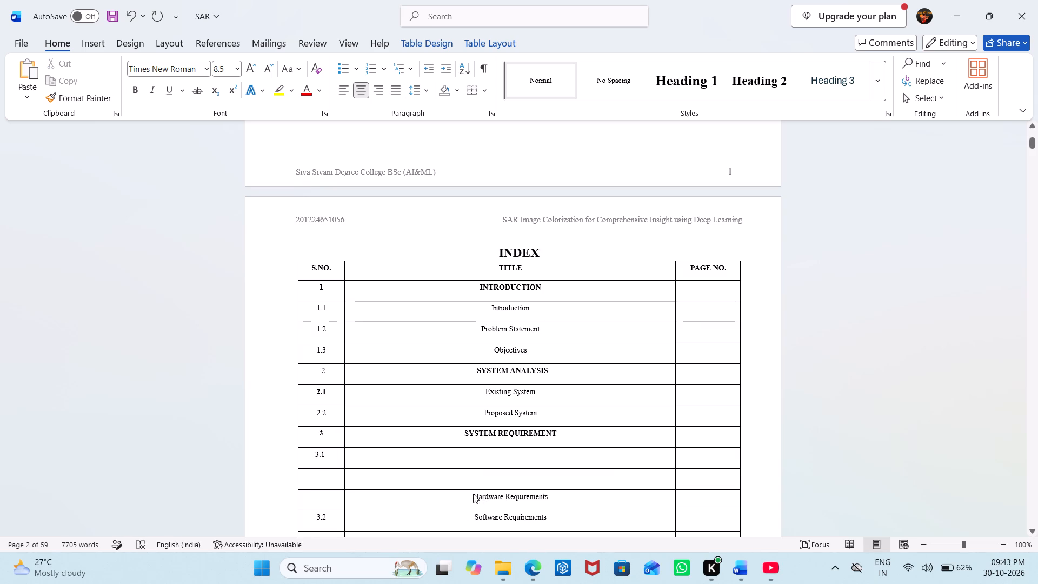
{"action": "key", "text": "Down"}
{"action": "key", "text": "Down"}
{"action": "key", "text": "Down"}
{"action": "key", "text": "Down"}
{"action": "key", "text": "Down"}
{"action": "key", "text": "Down"}
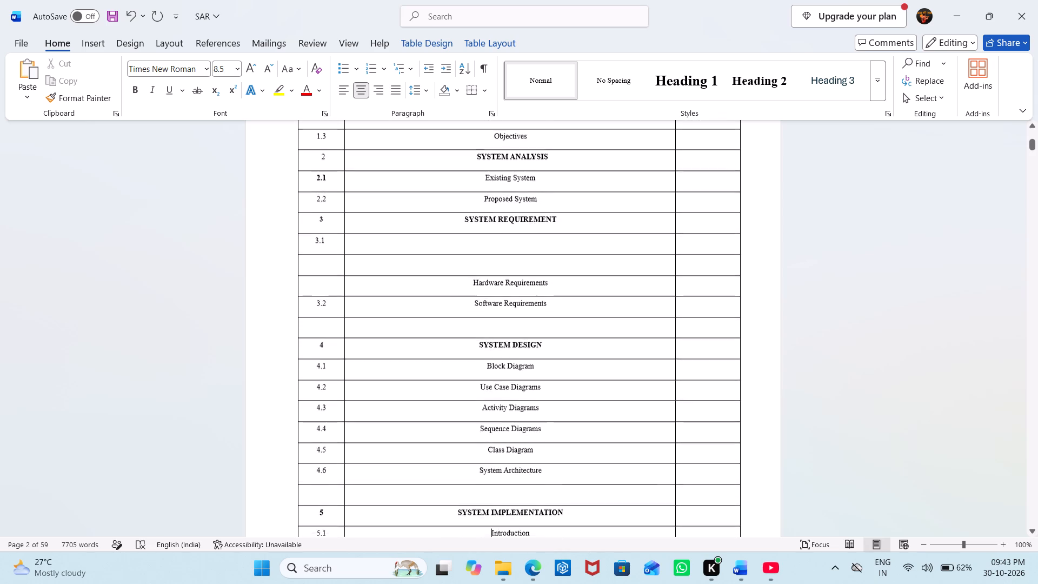
{"action": "key", "text": "Up"}
{"action": "key", "text": "Up"}
{"action": "key", "text": "Up"}
{"action": "key", "text": "Up"}
{"action": "key", "text": "Up"}
{"action": "key", "text": "Up"}
{"action": "key", "text": "Up"}
{"action": "key", "text": "Up"}
{"action": "key", "text": "Up"}
{"action": "key", "text": "Up"}
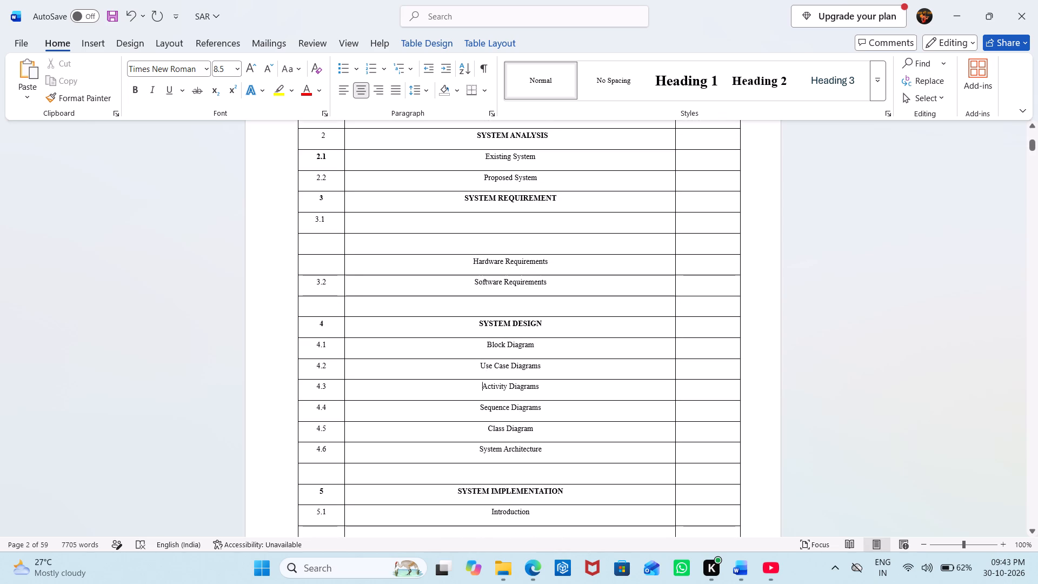
{"action": "key", "text": "Up"}
{"action": "key", "text": "Up"}
{"action": "key", "text": "Up"}
{"action": "left_click_drag", "start_coordinate": [472, 263], "coordinate": [494, 261]}
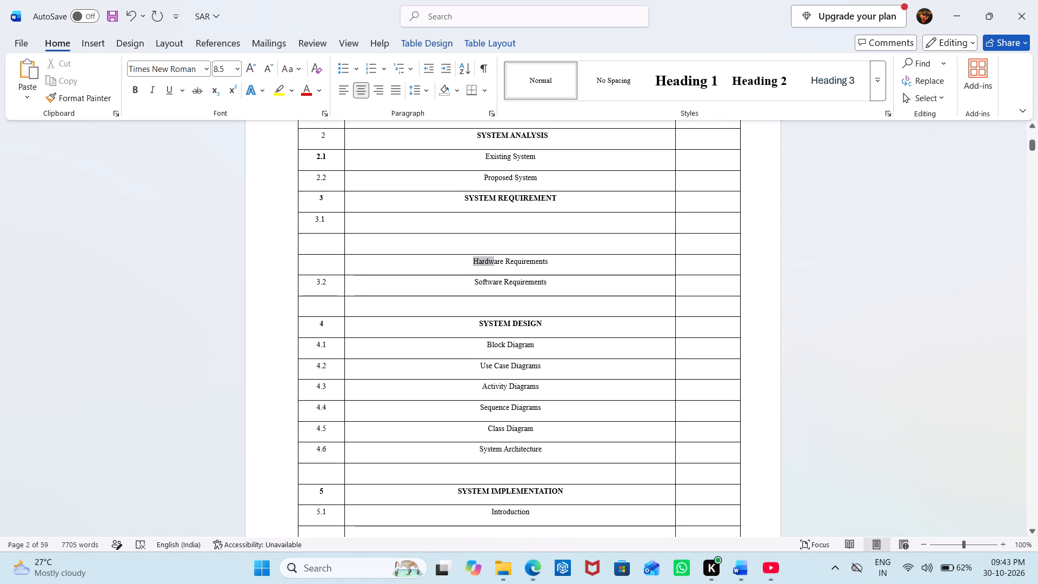
{"action": "left_click_drag", "start_coordinate": [494, 261], "coordinate": [538, 259]}
{"action": "key", "text": "ctrl+c"}
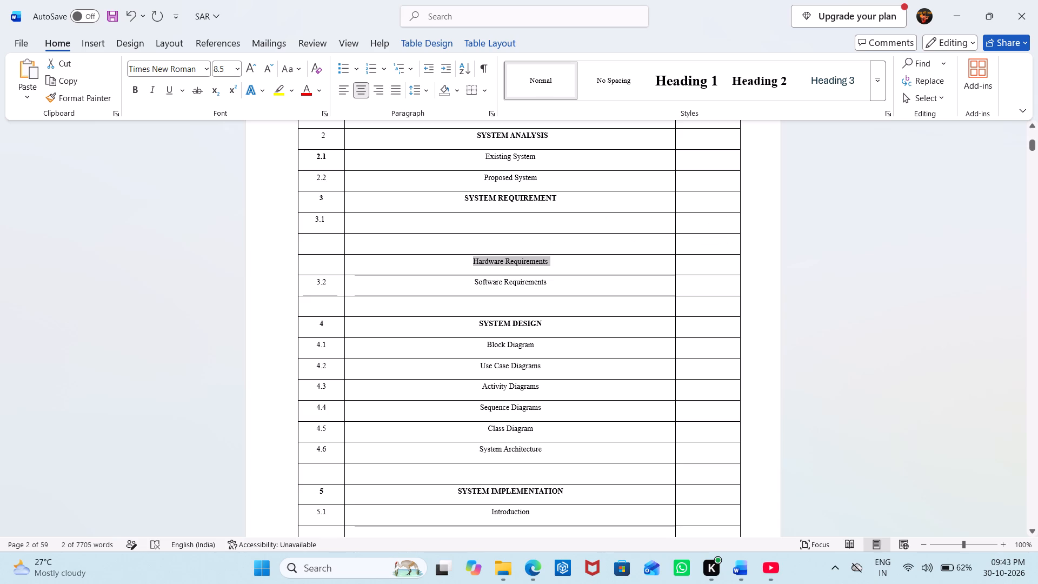
{"action": "left_click", "coordinate": [517, 217]}
{"action": "key", "text": "ctrl+v"}
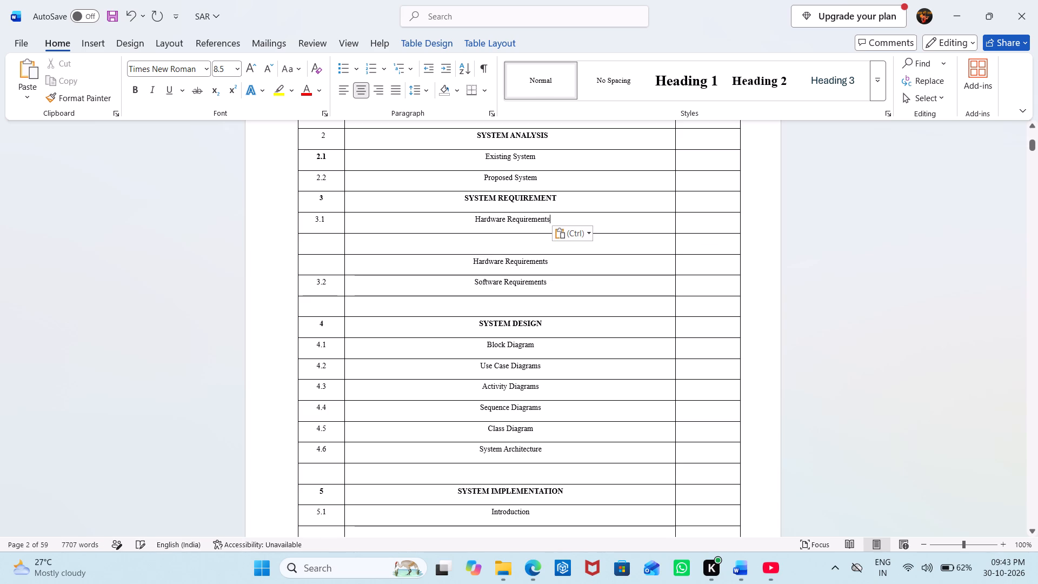
{"action": "left_click_drag", "start_coordinate": [462, 258], "coordinate": [522, 261]}
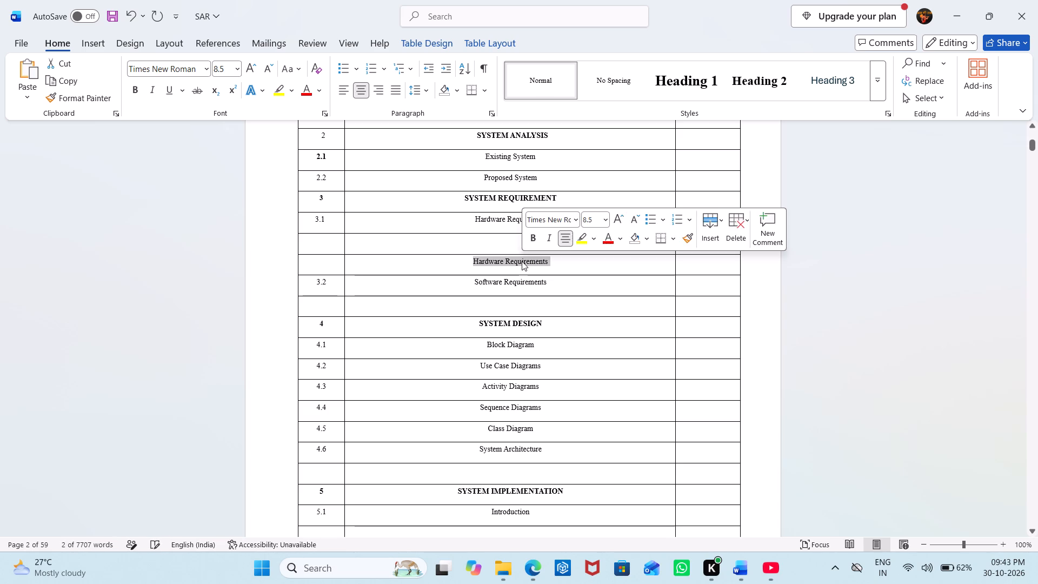
{"action": "key", "text": "Delete"}
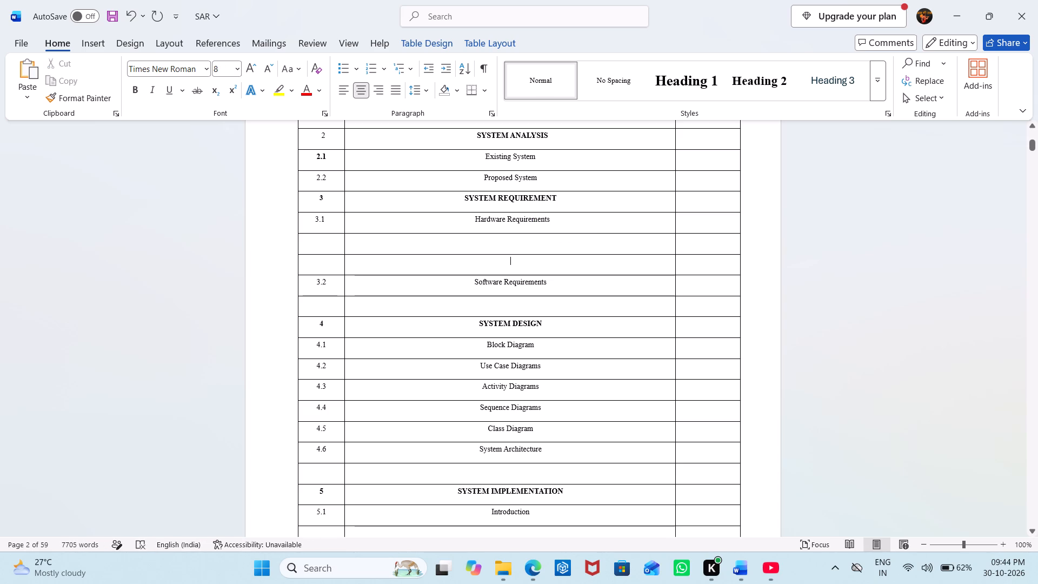
Move the number 3.2 up into the empty cell directly below 3.1, deleting the original beside Software Requirements.
{"action": "left_click_drag", "start_coordinate": [316, 282], "coordinate": [328, 282]}
{"action": "key", "text": "ctrl+c"}
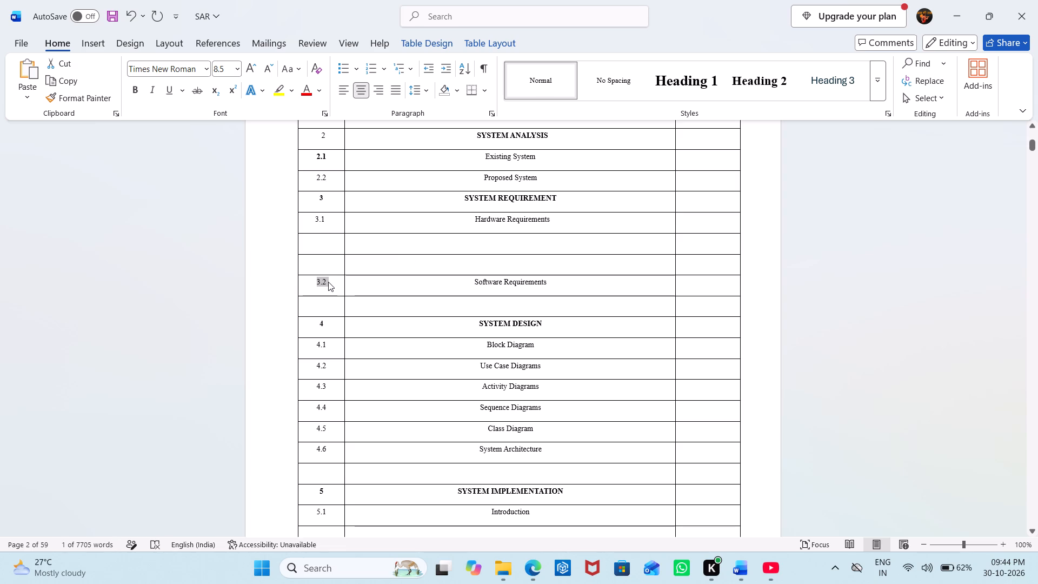
{"action": "left_click", "coordinate": [312, 239]}
{"action": "key", "text": "ctrl+v"}
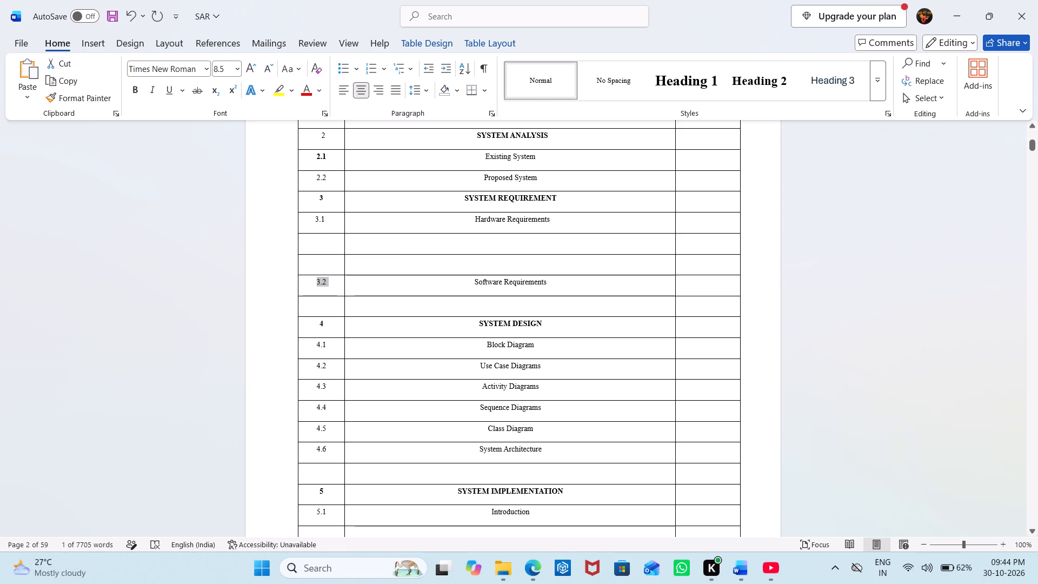
{"action": "left_click", "coordinate": [312, 240]}
{"action": "key", "text": "ctrl+v"}
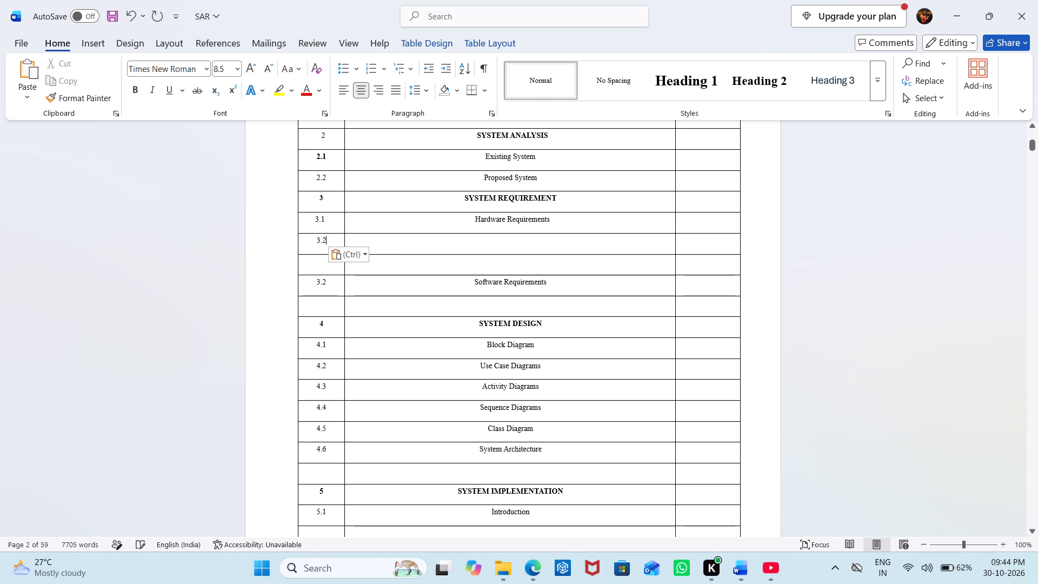
{"action": "left_click_drag", "start_coordinate": [316, 282], "coordinate": [332, 285]}
{"action": "key", "text": "Delete"}
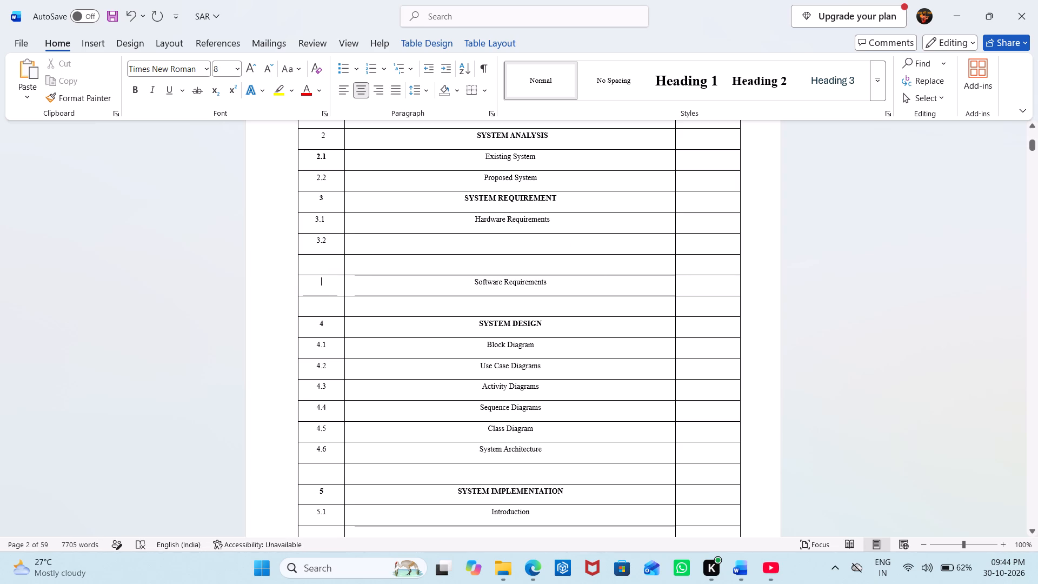
Move the Software Requirements title up into the empty cell of row 3.2, deleting the original text.
{"action": "left_click_drag", "start_coordinate": [469, 281], "coordinate": [582, 288]}
{"action": "key", "text": "ctrl+c"}
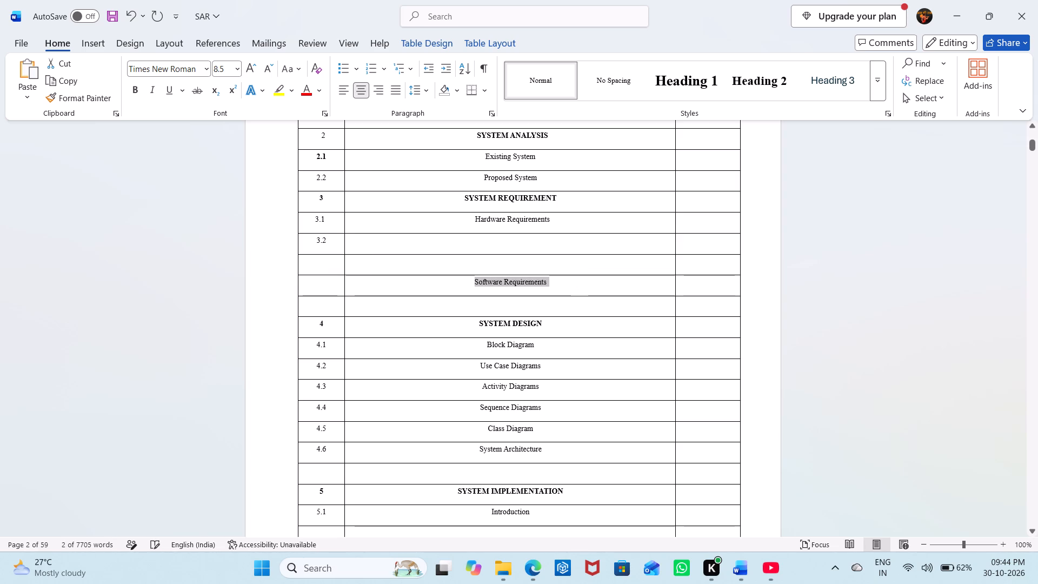
{"action": "key", "text": "ctrl+c"}
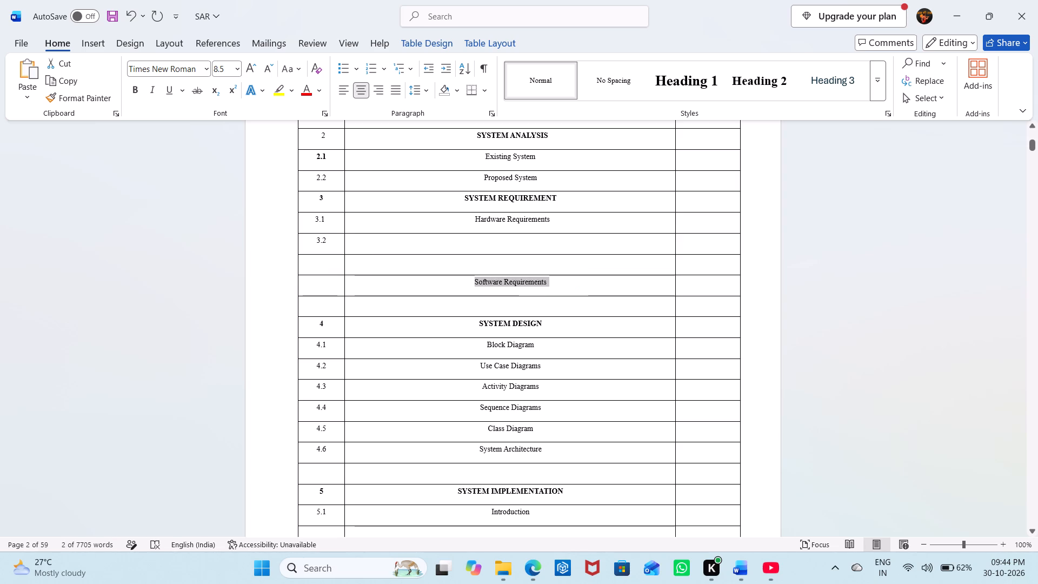
{"action": "left_click", "coordinate": [532, 242]}
{"action": "key", "text": "ctrl+v"}
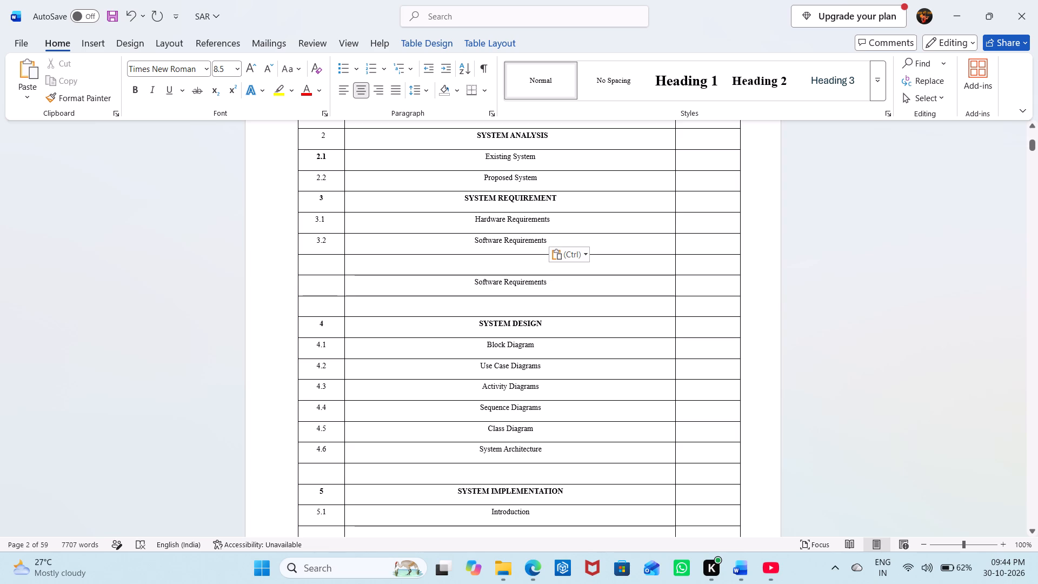
{"action": "left_click_drag", "start_coordinate": [474, 282], "coordinate": [605, 286]}
{"action": "key", "text": "Delete"}
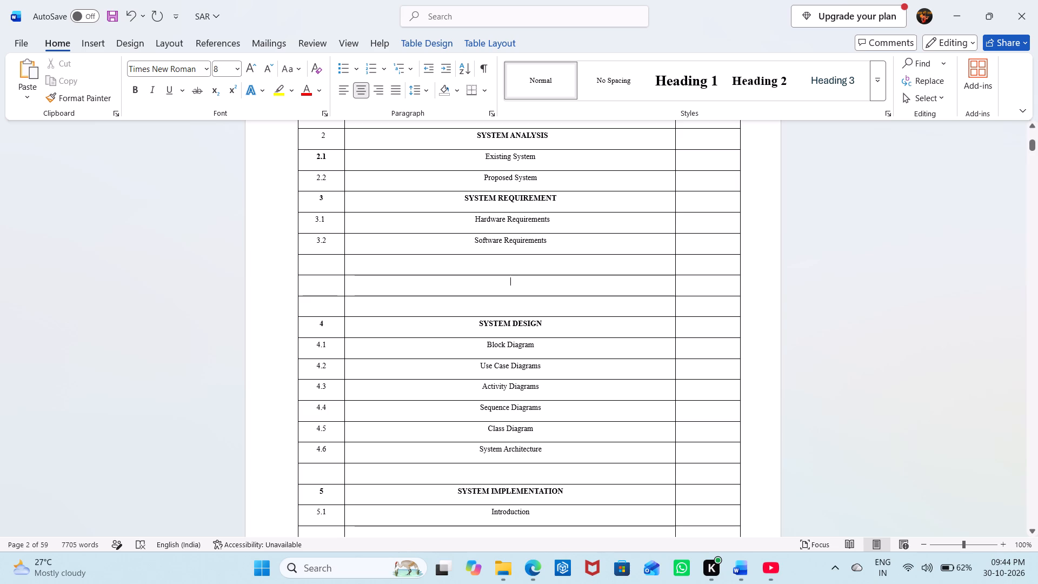
Copy SYSTEM DESIGN's bold number 4 into the empty number cell directly below 3.2.
{"action": "left_click_drag", "start_coordinate": [318, 321], "coordinate": [335, 323]}
{"action": "key", "text": "ctrl+c"}
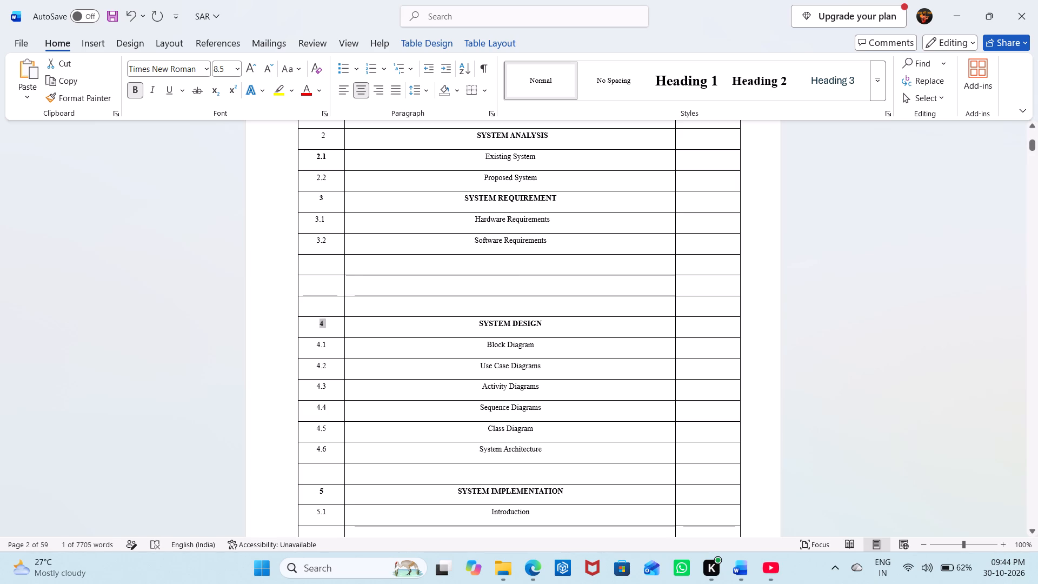
{"action": "left_click", "coordinate": [317, 267]}
{"action": "key", "text": "ctrl+v"}
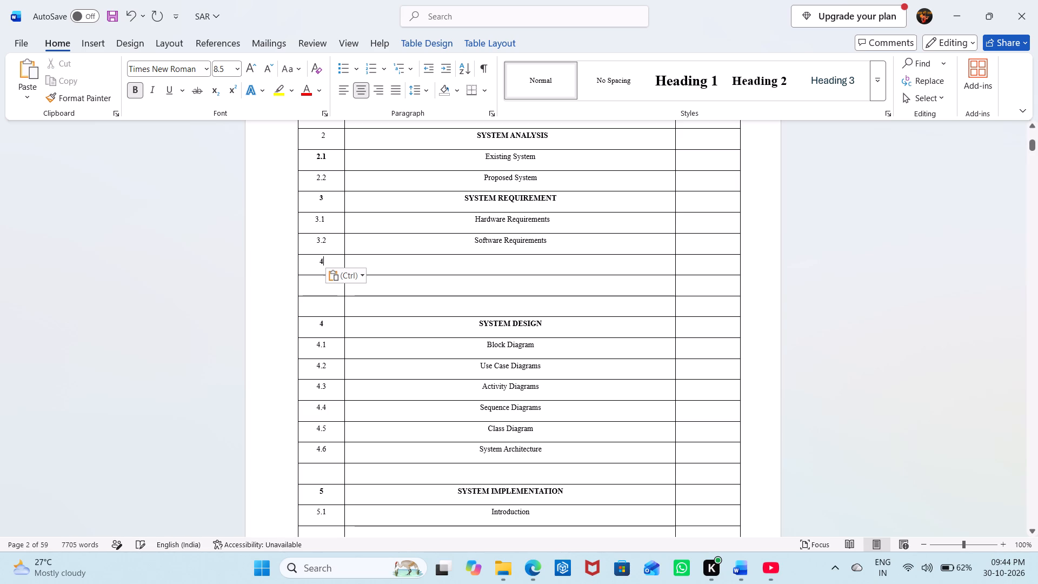
Move the SYSTEM DESIGN title up into the empty cell of the upper row 4, deleting the original title and its number 4.
{"action": "left_click_drag", "start_coordinate": [442, 266], "coordinate": [470, 327]}
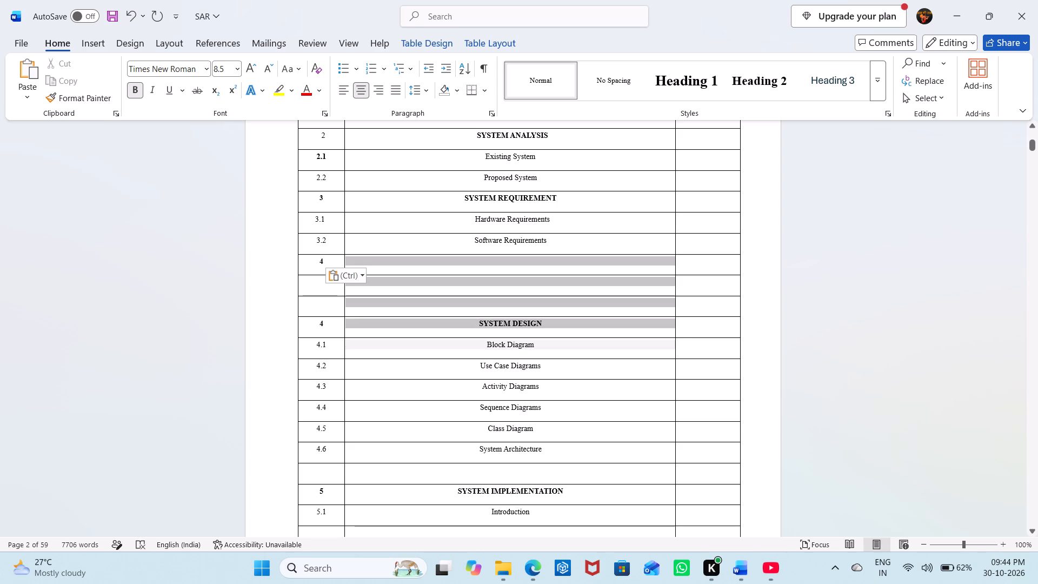
{"action": "left_click_drag", "start_coordinate": [470, 327], "coordinate": [472, 324]}
{"action": "left_click", "coordinate": [472, 324]}
{"action": "left_click_drag", "start_coordinate": [476, 323], "coordinate": [509, 323]}
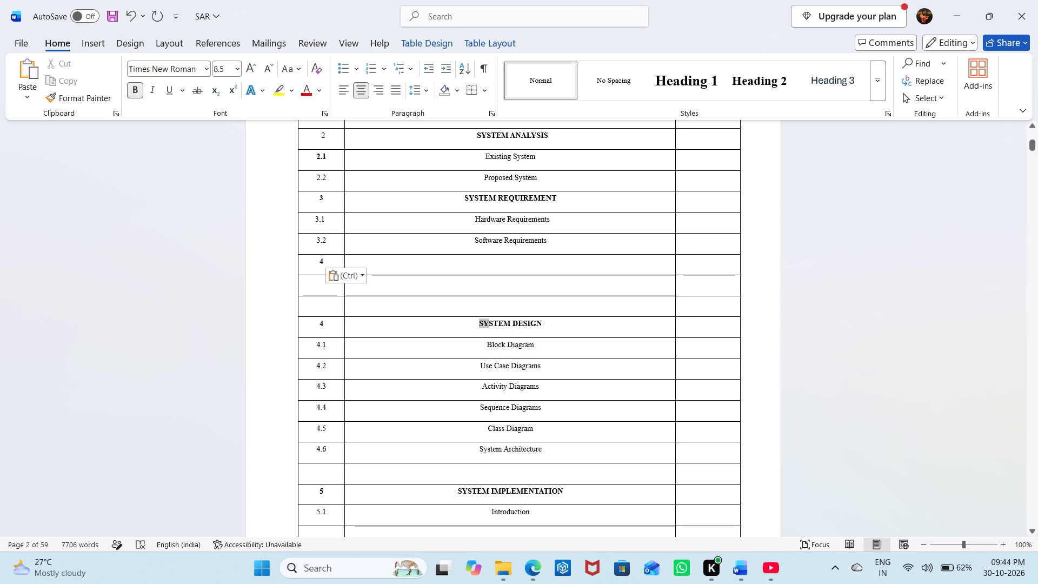
{"action": "left_click_drag", "start_coordinate": [509, 323], "coordinate": [543, 323]}
{"action": "key", "text": "ctrl+c"}
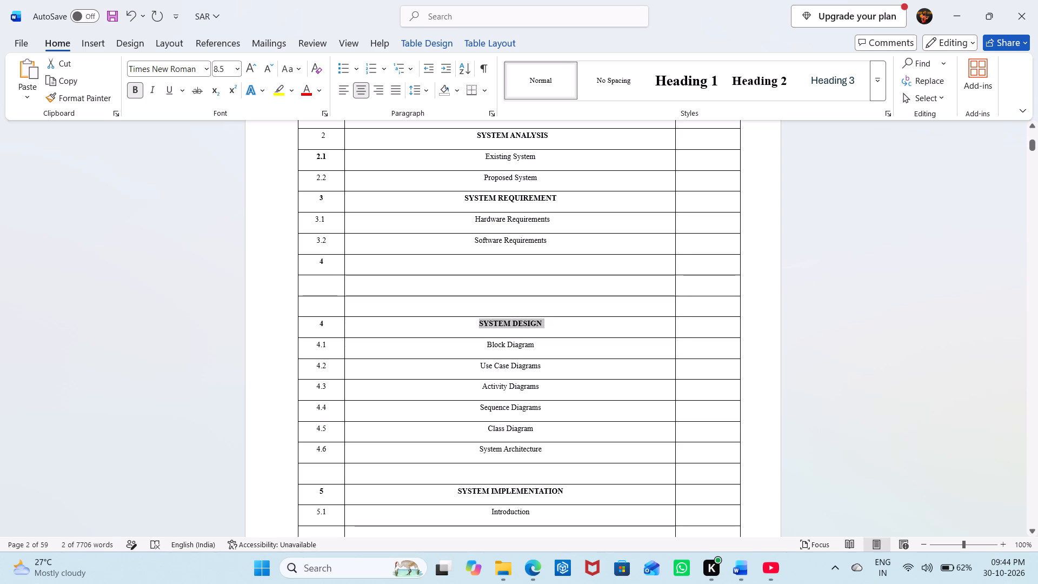
{"action": "left_click", "coordinate": [520, 262]}
{"action": "key", "text": "ctrl+v"}
{"action": "left_click_drag", "start_coordinate": [476, 326], "coordinate": [570, 334]}
{"action": "key", "text": "ctrl+c"}
{"action": "left_click", "coordinate": [522, 266]}
{"action": "key", "text": "ctrl+v"}
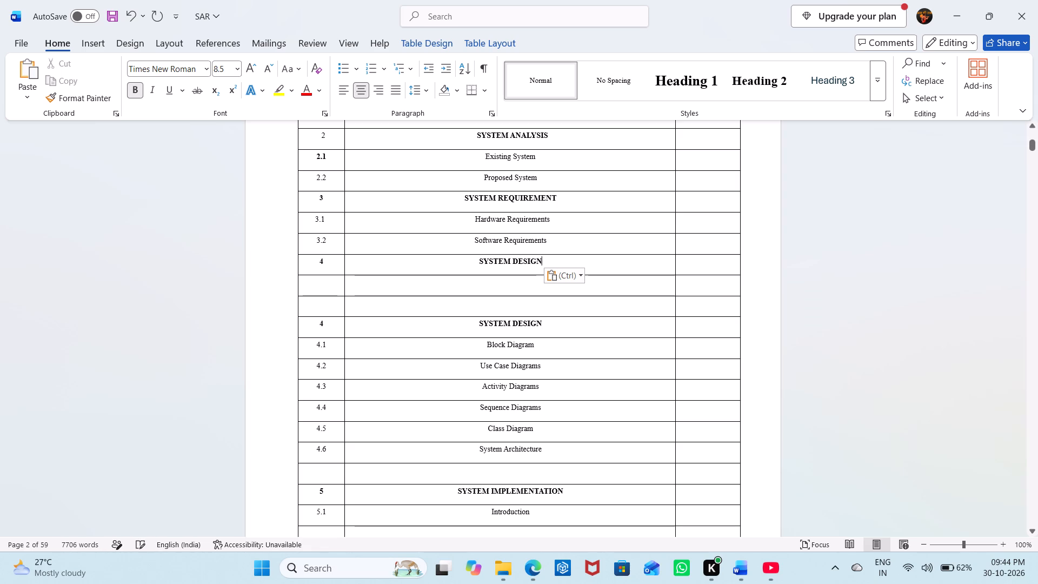
{"action": "left_click_drag", "start_coordinate": [478, 324], "coordinate": [524, 329]}
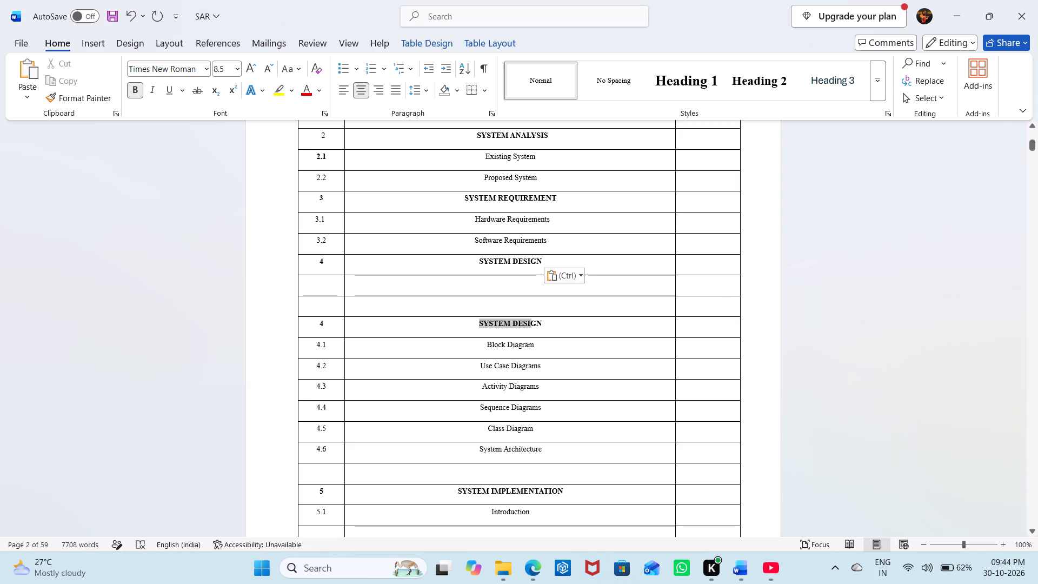
{"action": "left_click_drag", "start_coordinate": [524, 329], "coordinate": [533, 329]}
{"action": "key", "text": "Delete"}
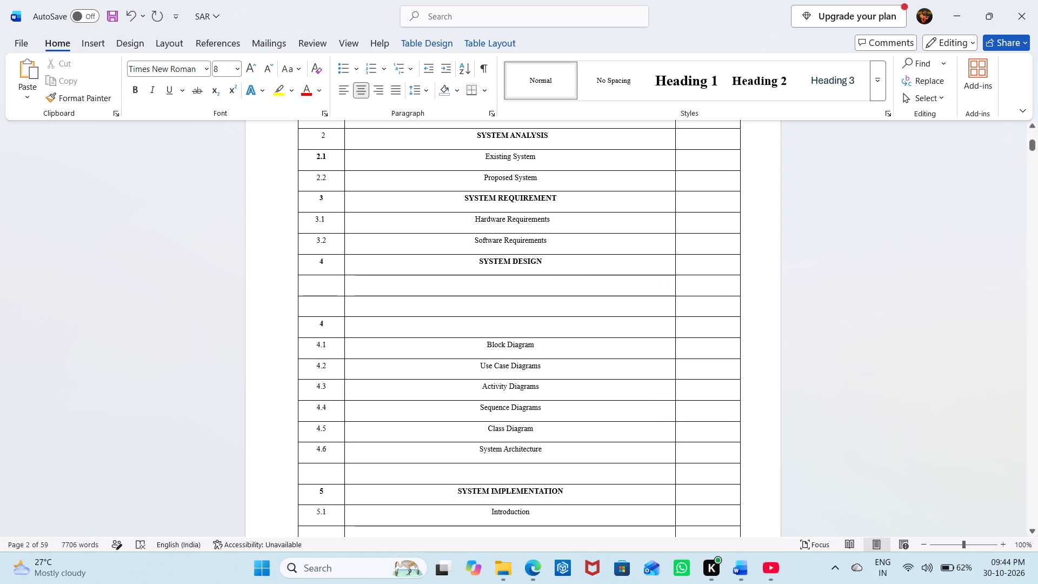
{"action": "left_click_drag", "start_coordinate": [314, 322], "coordinate": [324, 323]}
{"action": "key", "text": "Delete"}
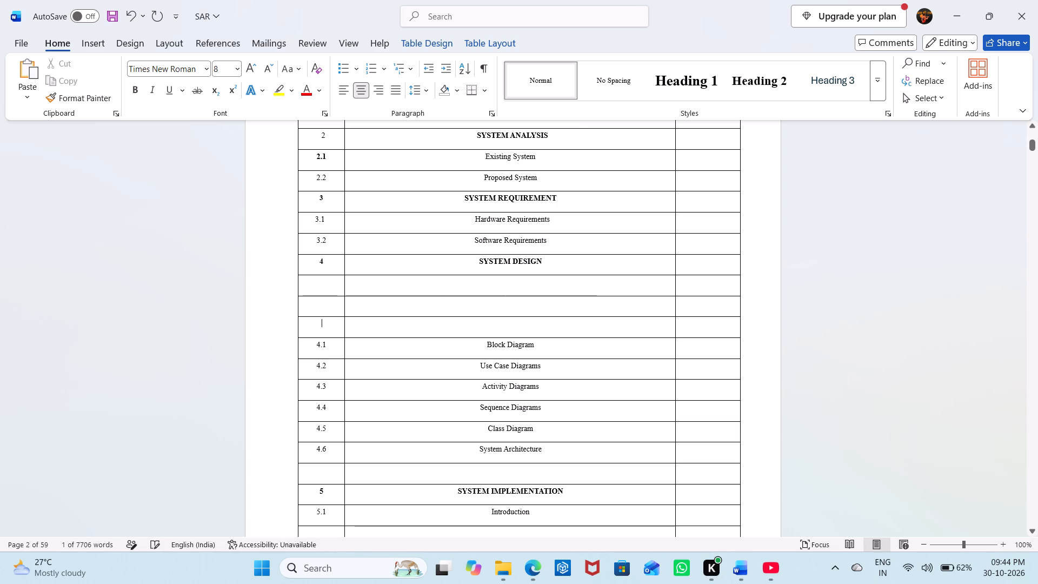
Copy Block Diagram's number 4.1 into the empty number cell directly below the SYSTEM DESIGN row's 4.
{"action": "left_click_drag", "start_coordinate": [315, 347], "coordinate": [330, 348]}
{"action": "key", "text": "ctrl+c"}
{"action": "left_click", "coordinate": [331, 281]}
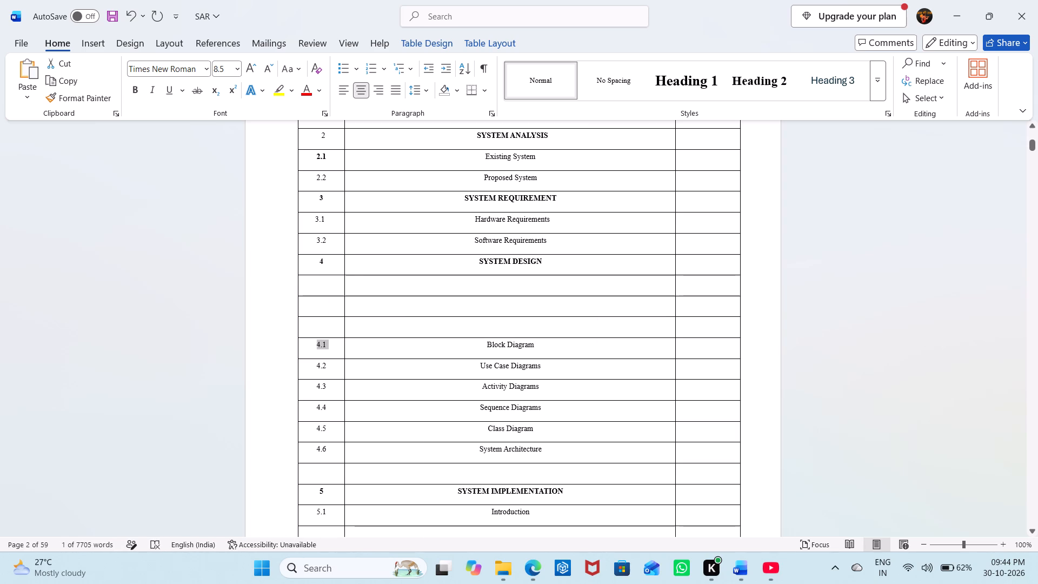
{"action": "key", "text": "ctrl+v"}
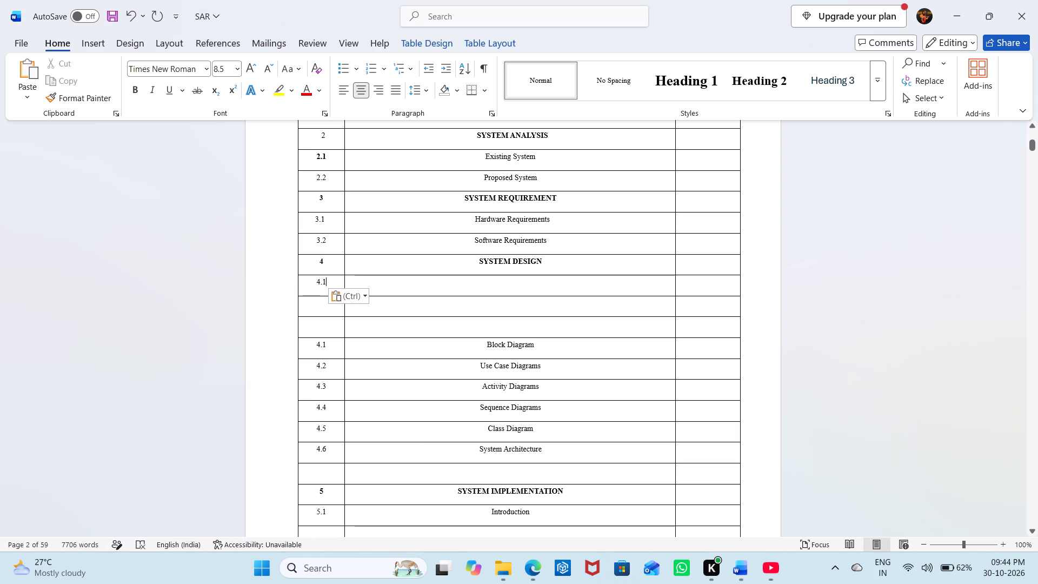
Move the Block Diagram title up into the empty cell of the upper row 4.1, deleting the original title and its number 4.1.
{"action": "right_click", "coordinate": [510, 310]}
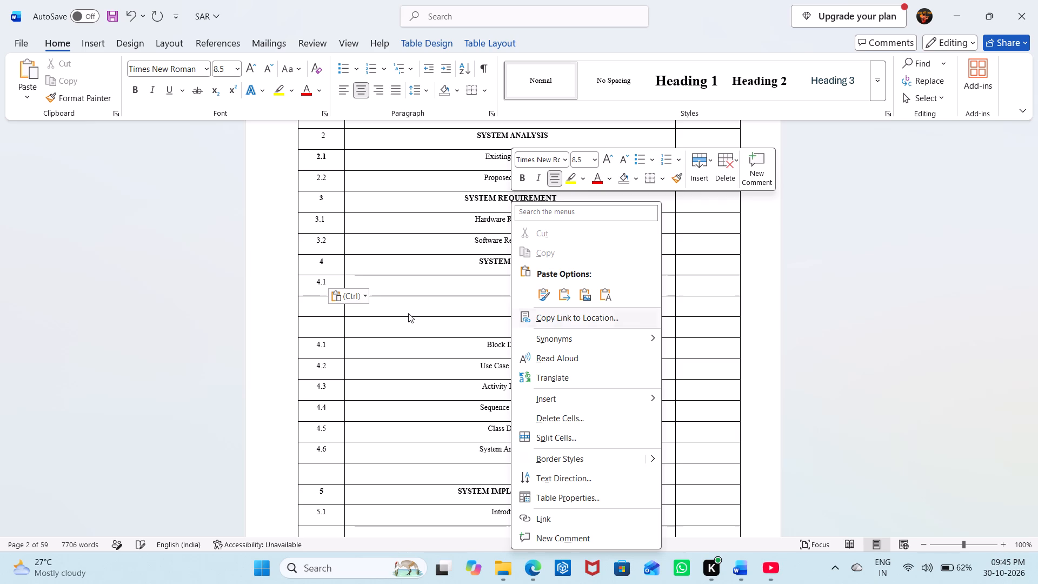
{"action": "left_click", "coordinate": [490, 328]}
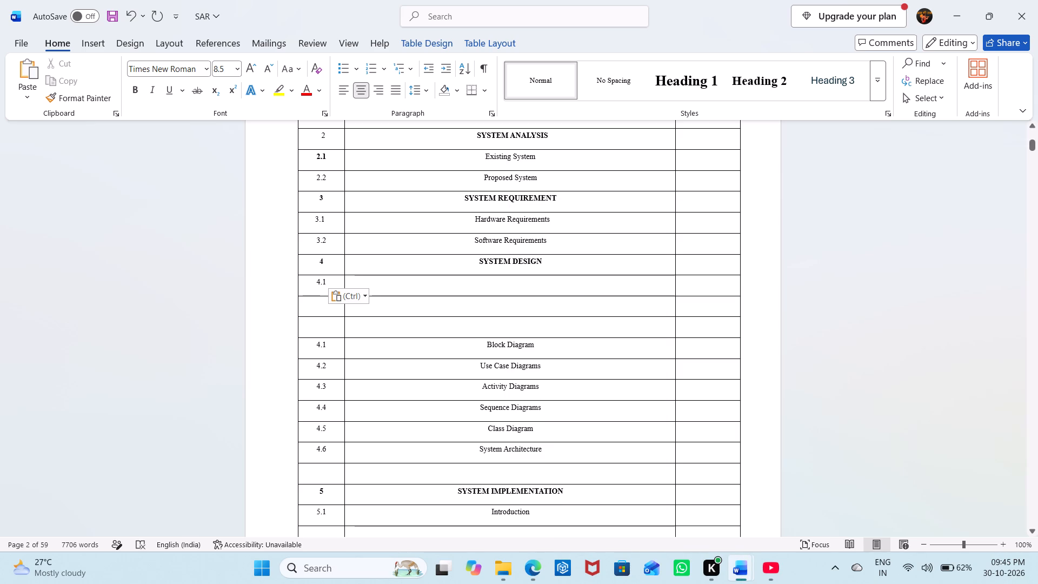
{"action": "left_click", "coordinate": [483, 341]}
{"action": "left_click_drag", "start_coordinate": [483, 341], "coordinate": [538, 351]}
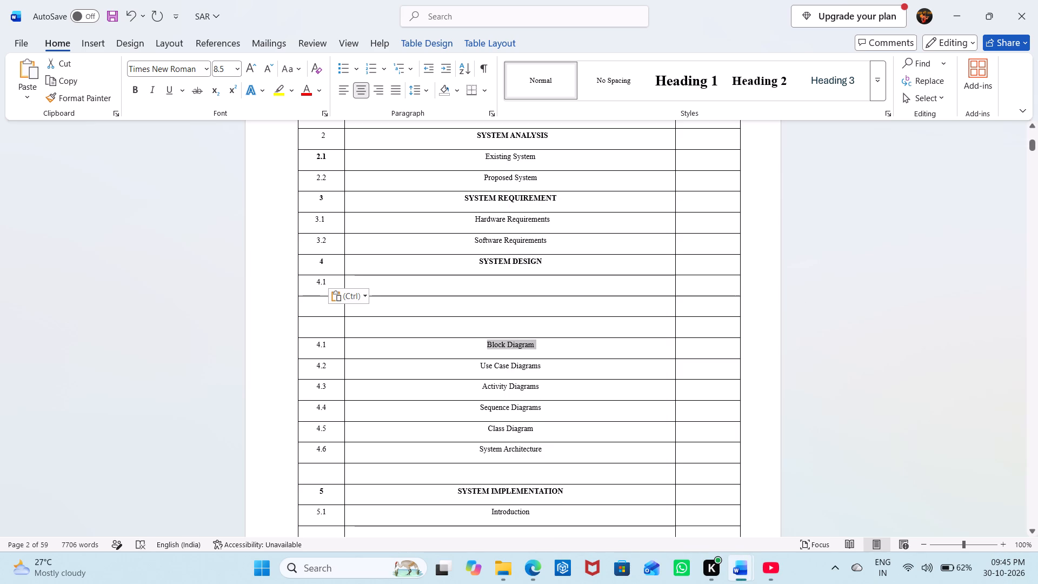
{"action": "key", "text": "ctrl+c"}
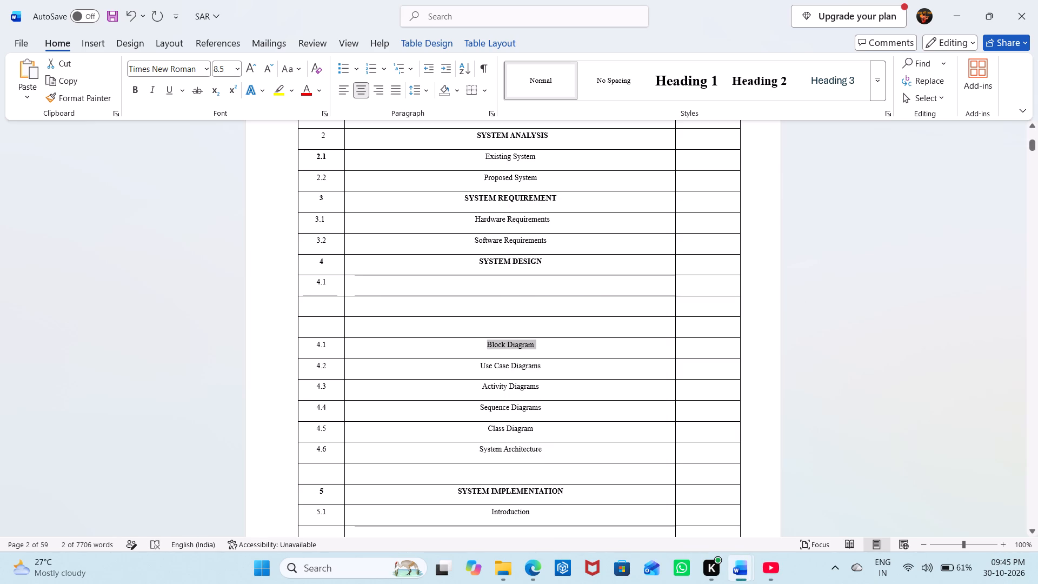
{"action": "left_click", "coordinate": [540, 287]}
{"action": "key", "text": "ctrl+v"}
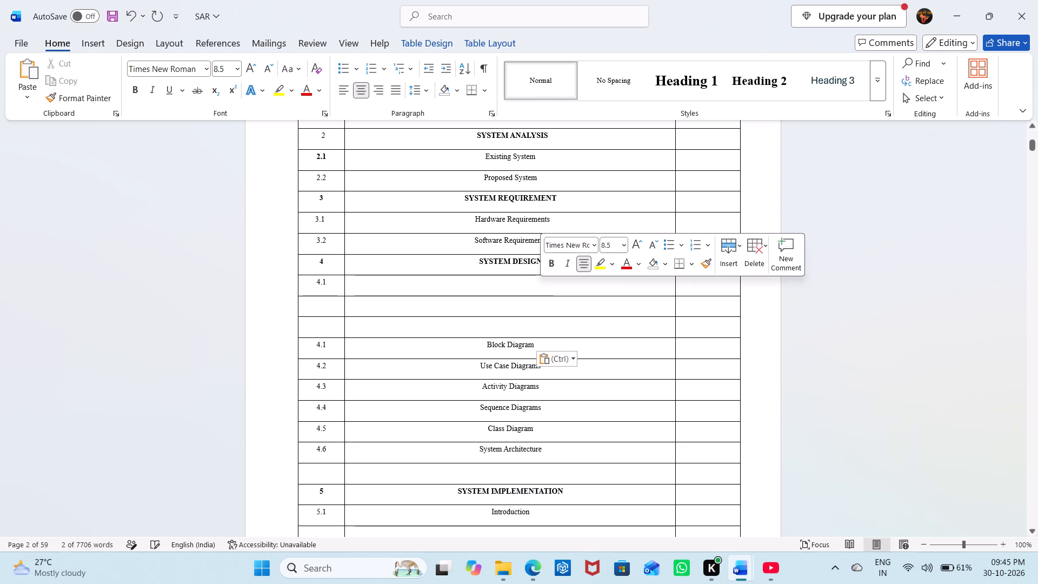
{"action": "left_click_drag", "start_coordinate": [488, 346], "coordinate": [538, 349]}
{"action": "key", "text": "ctrl+c"}
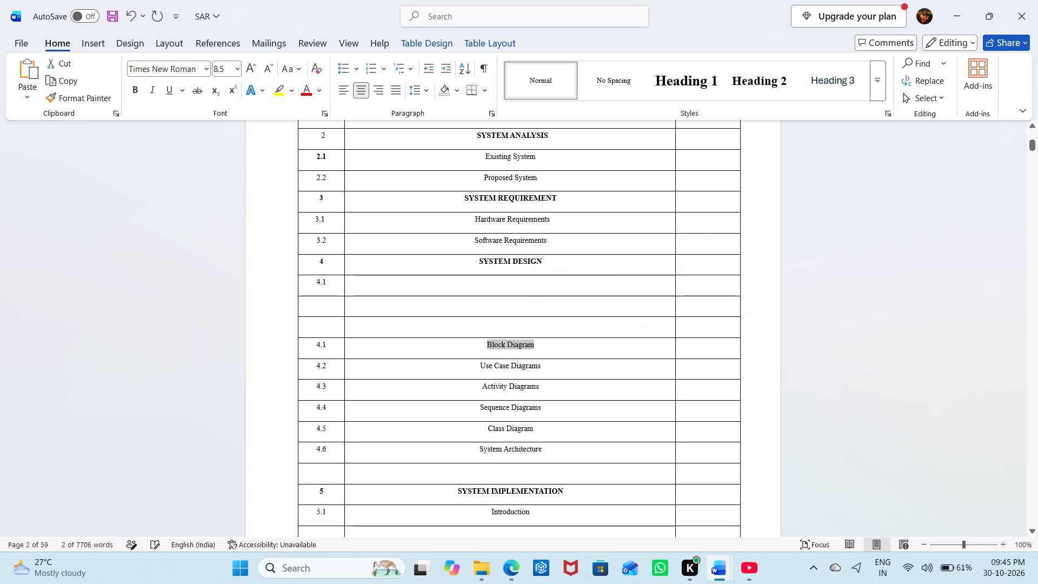
{"action": "left_click", "coordinate": [497, 286]}
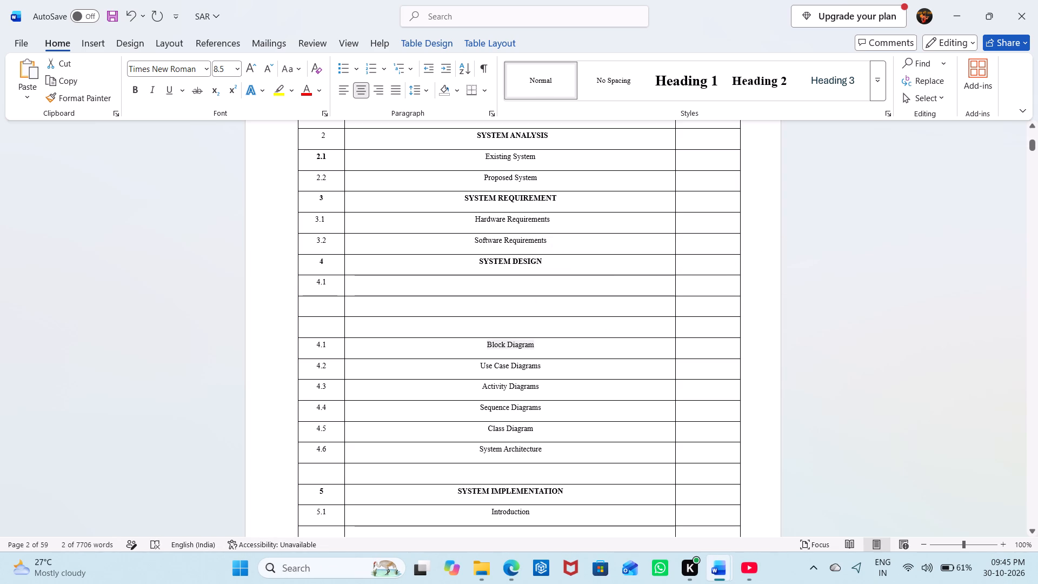
{"action": "key", "text": "ctrl+v"}
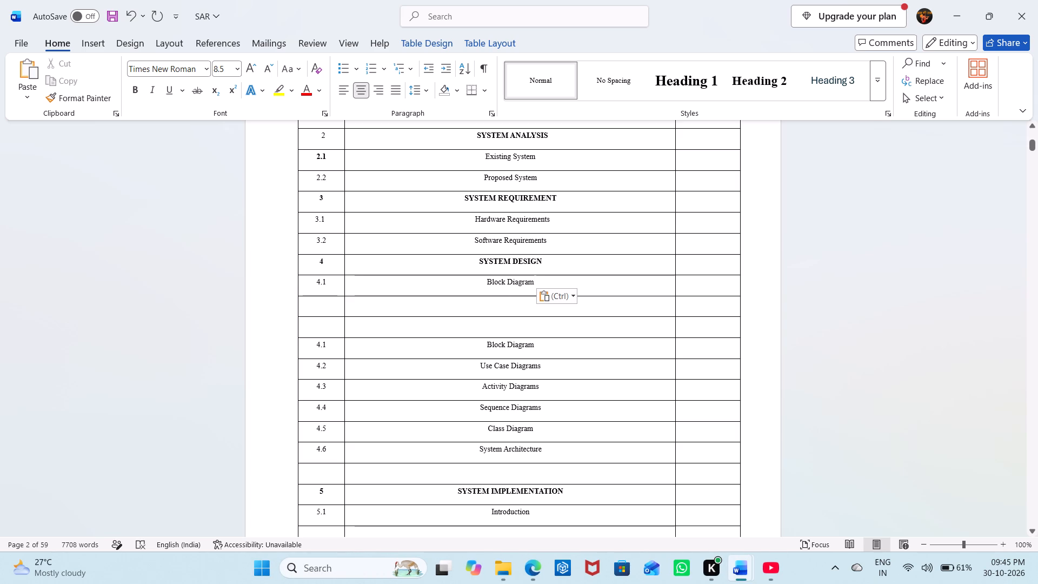
{"action": "left_click_drag", "start_coordinate": [485, 346], "coordinate": [537, 354]}
{"action": "key", "text": "Delete"}
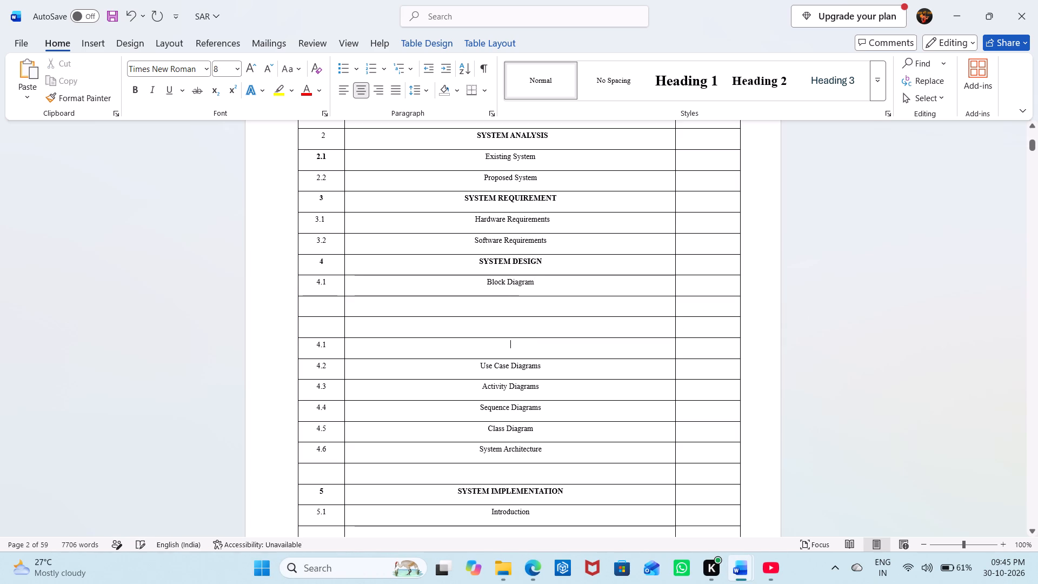
{"action": "left_click_drag", "start_coordinate": [316, 347], "coordinate": [354, 346]}
{"action": "left_click", "coordinate": [314, 342]}
{"action": "left_click_drag", "start_coordinate": [315, 344], "coordinate": [329, 346]}
{"action": "key", "text": "Delete"}
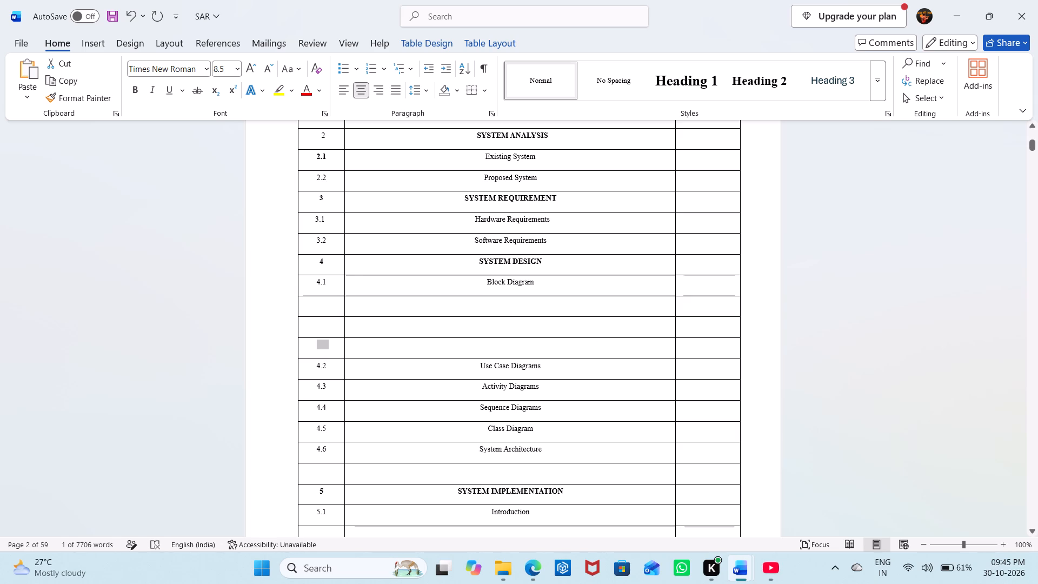
Copy Use Case Diagrams' number 4.2 into the empty number cell directly below 4.1.
{"action": "left_click_drag", "start_coordinate": [316, 367], "coordinate": [331, 369]}
{"action": "key", "text": "ctrl+c"}
{"action": "left_click", "coordinate": [329, 305]}
{"action": "key", "text": "ctrl+v"}
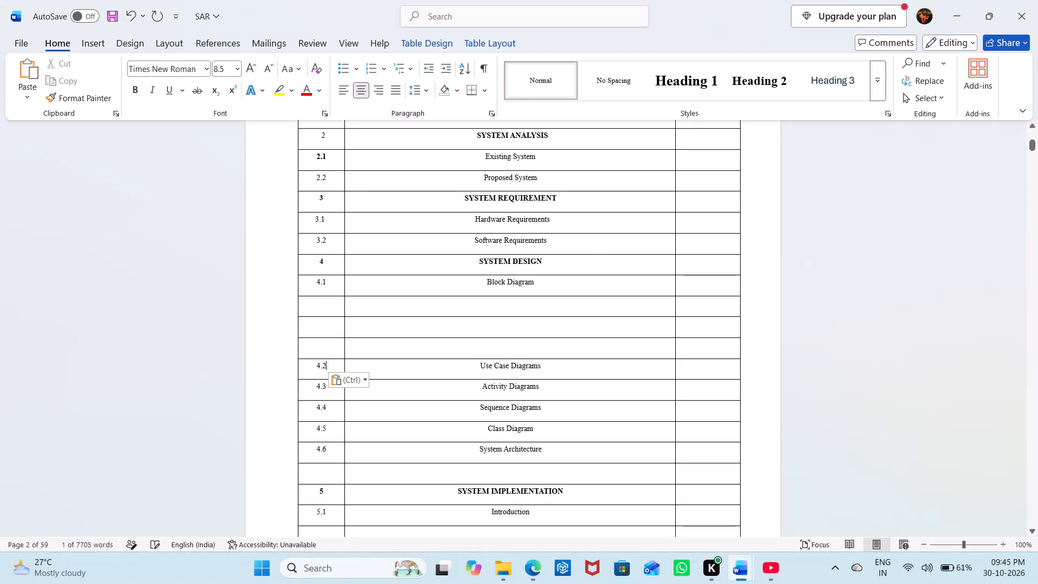
{"action": "left_click", "coordinate": [328, 305]}
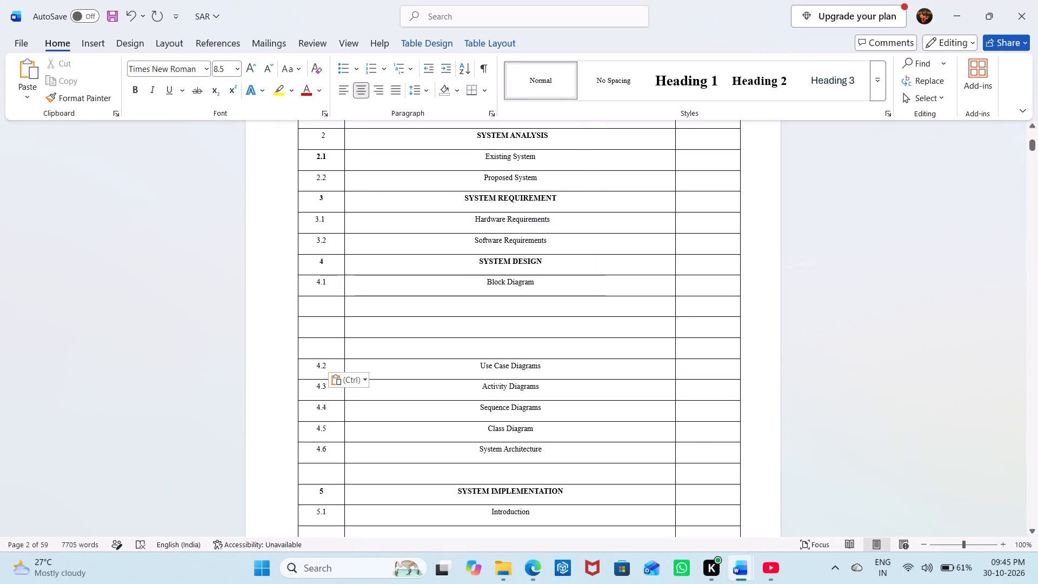
{"action": "key", "text": "ctrl+v"}
Move the Use Case Diagrams title up into the empty cell of the upper row 4.2, deleting the original number 4.2 and title.
{"action": "left_click_drag", "start_coordinate": [477, 365], "coordinate": [561, 364]}
{"action": "key", "text": "ctrl+c"}
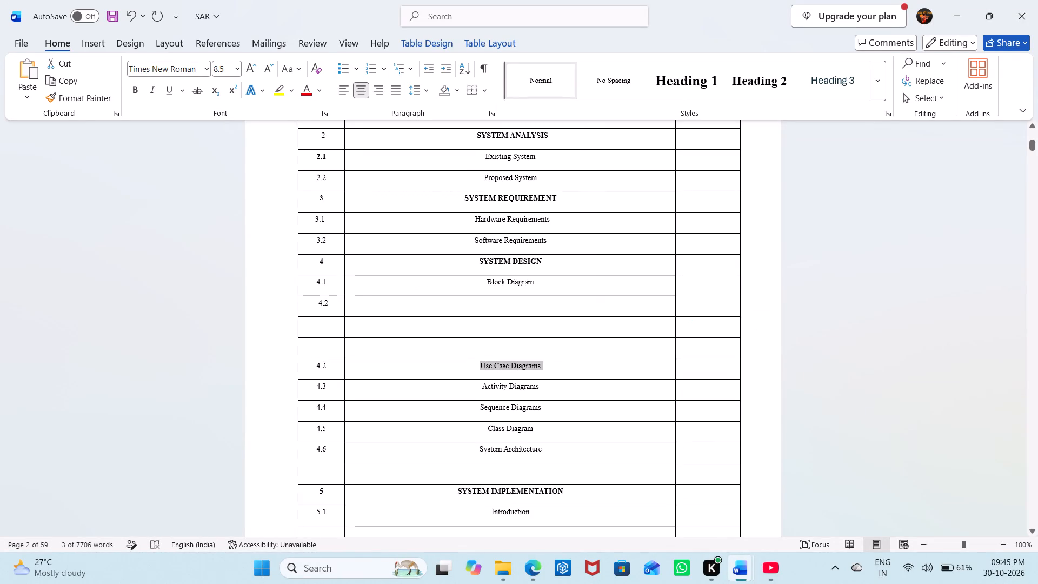
{"action": "left_click", "coordinate": [536, 308]}
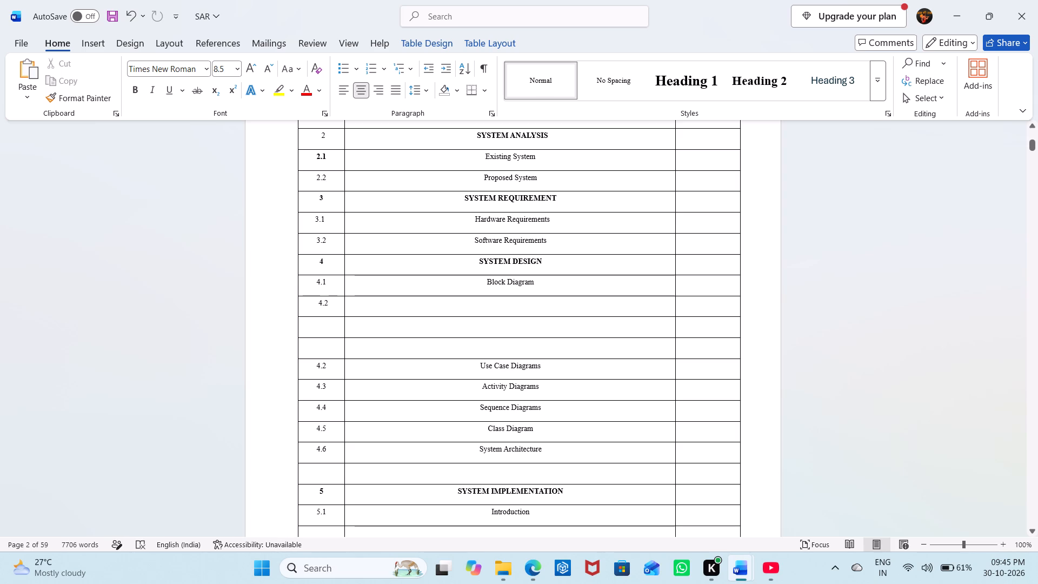
{"action": "key", "text": "ctrl+v"}
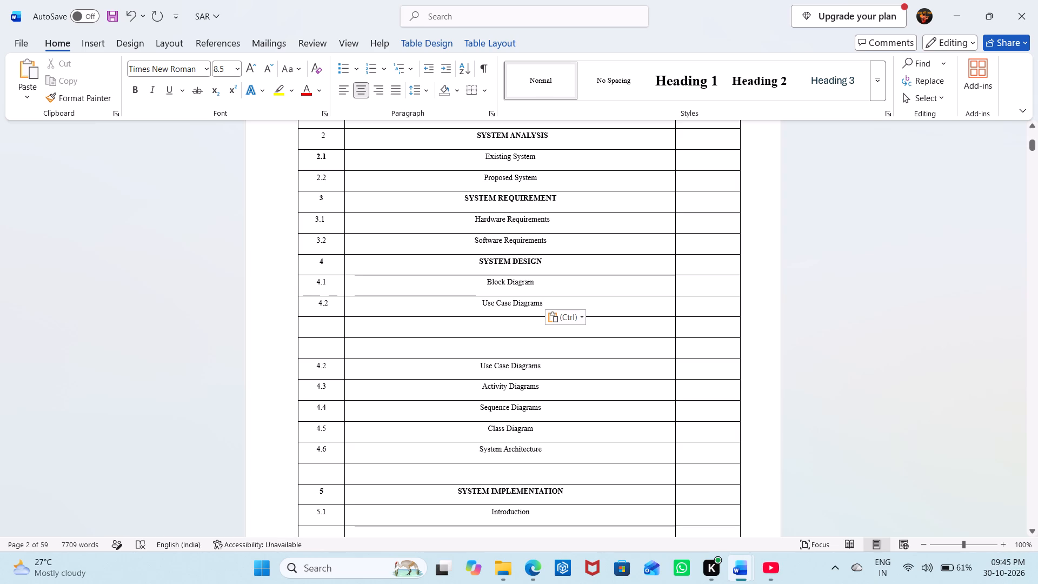
{"action": "left_click_drag", "start_coordinate": [315, 366], "coordinate": [331, 366]}
{"action": "key", "text": "Delete"}
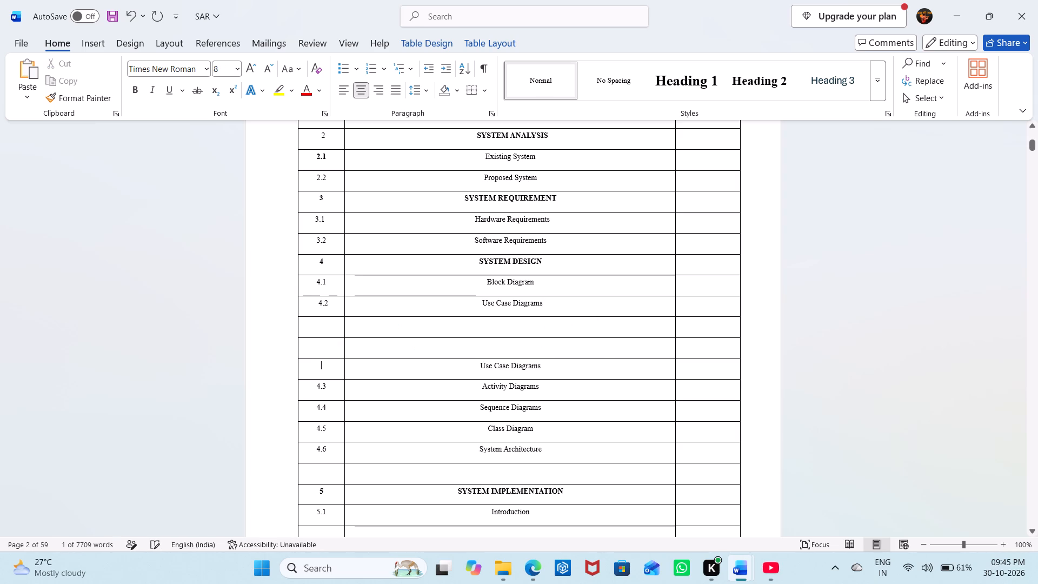
{"action": "left_click_drag", "start_coordinate": [466, 367], "coordinate": [480, 370]}
{"action": "left_click_drag", "start_coordinate": [480, 365], "coordinate": [525, 365]}
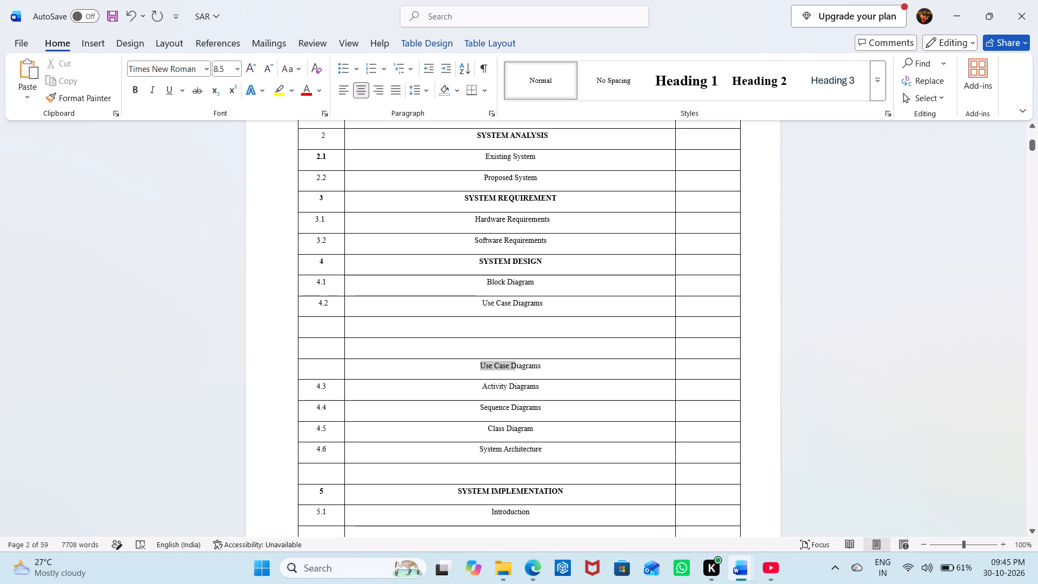
{"action": "left_click_drag", "start_coordinate": [525, 365], "coordinate": [539, 364]}
{"action": "key", "text": "Delete"}
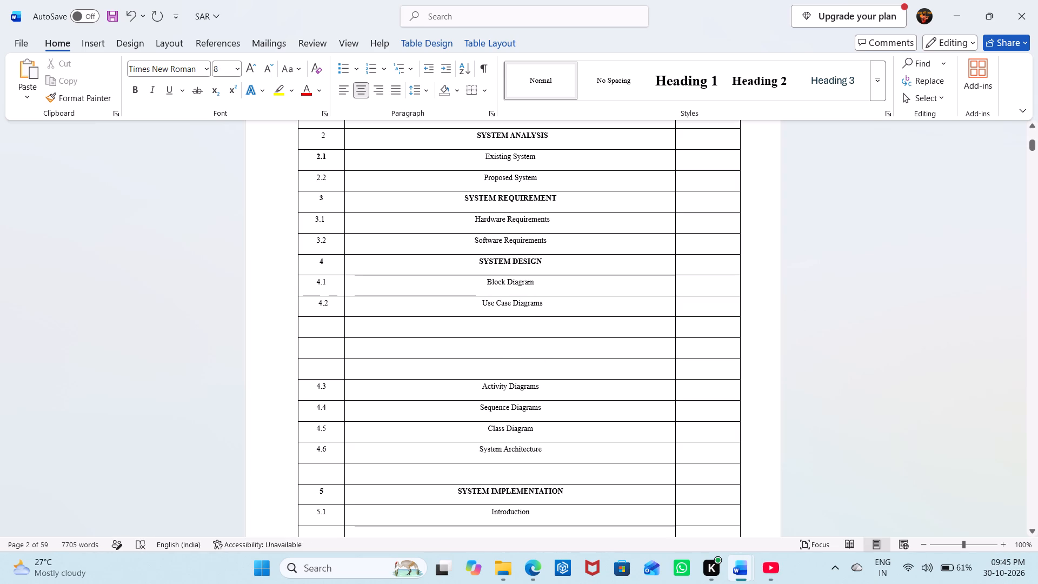
Move the number 4.3 up into the empty cell directly below 4.2, deleting the original beside Activity Diagrams.
{"action": "left_click_drag", "start_coordinate": [315, 387], "coordinate": [330, 387]}
{"action": "key", "text": "ctrl+c"}
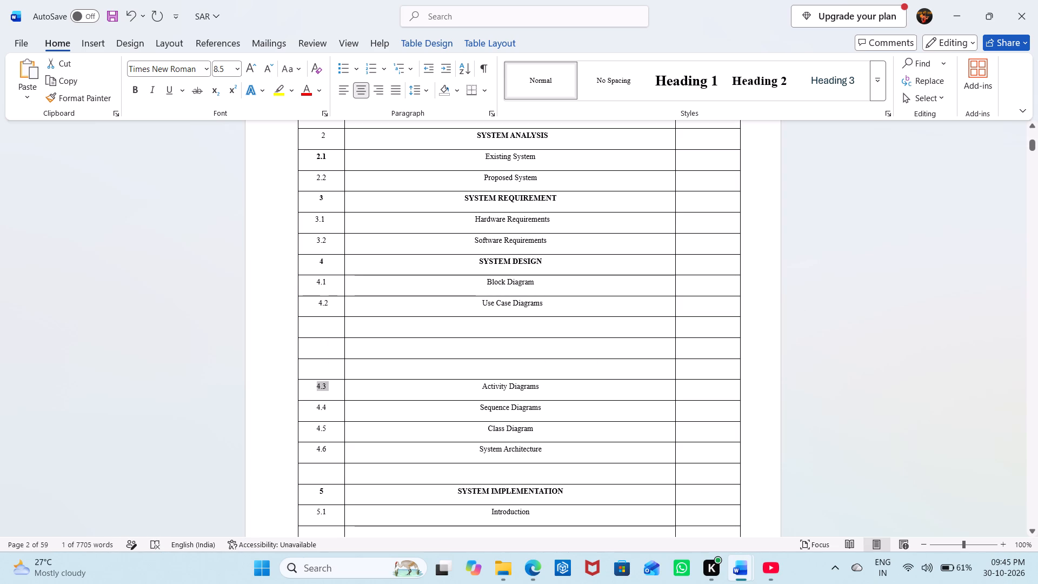
{"action": "left_click", "coordinate": [328, 329]}
{"action": "key", "text": "ctrl+v"}
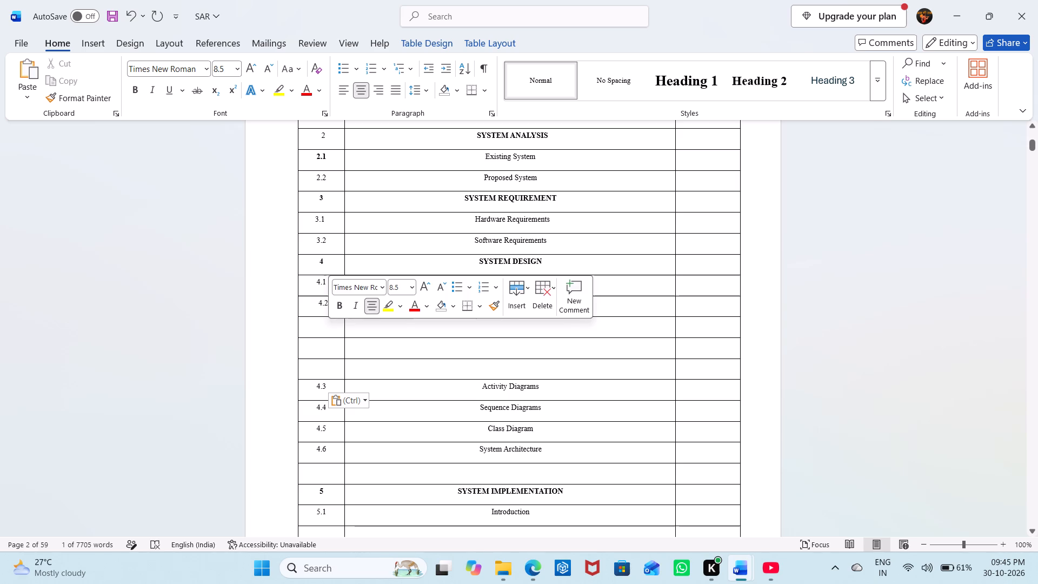
{"action": "left_click", "coordinate": [328, 329]}
{"action": "key", "text": "ctrl+v"}
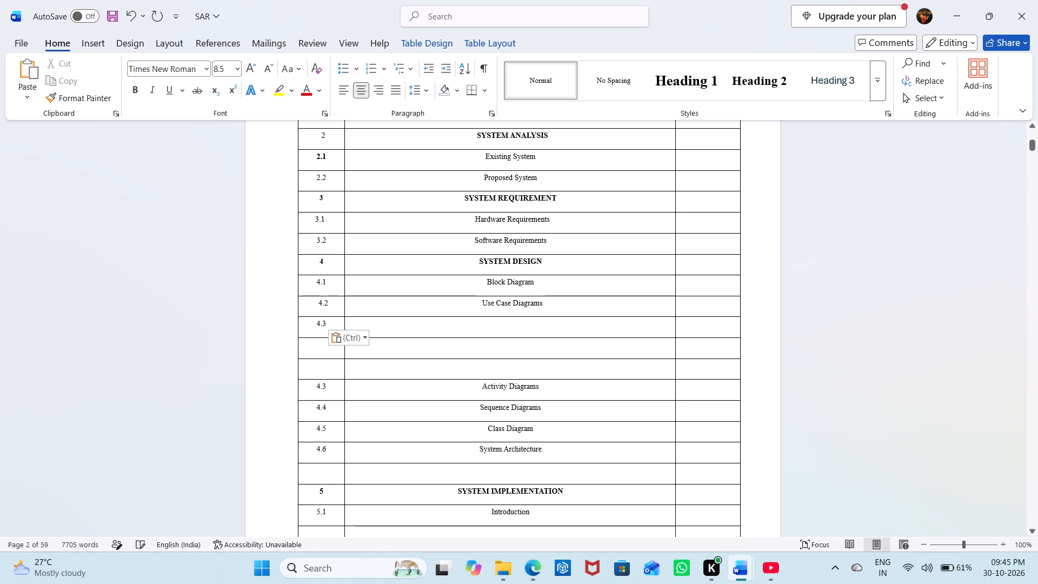
{"action": "left_click_drag", "start_coordinate": [314, 385], "coordinate": [328, 385]}
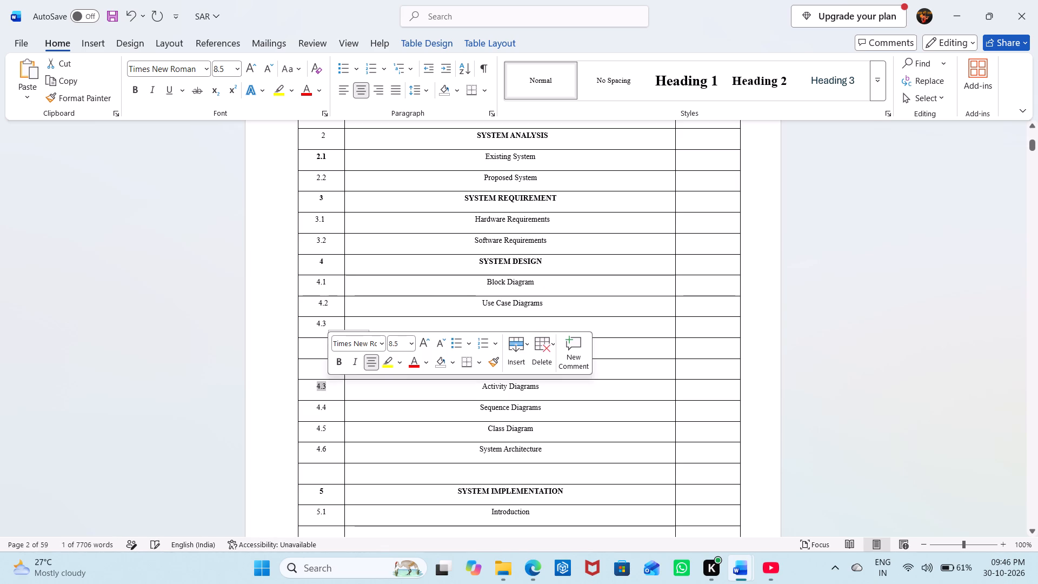
{"action": "key", "text": "Delete"}
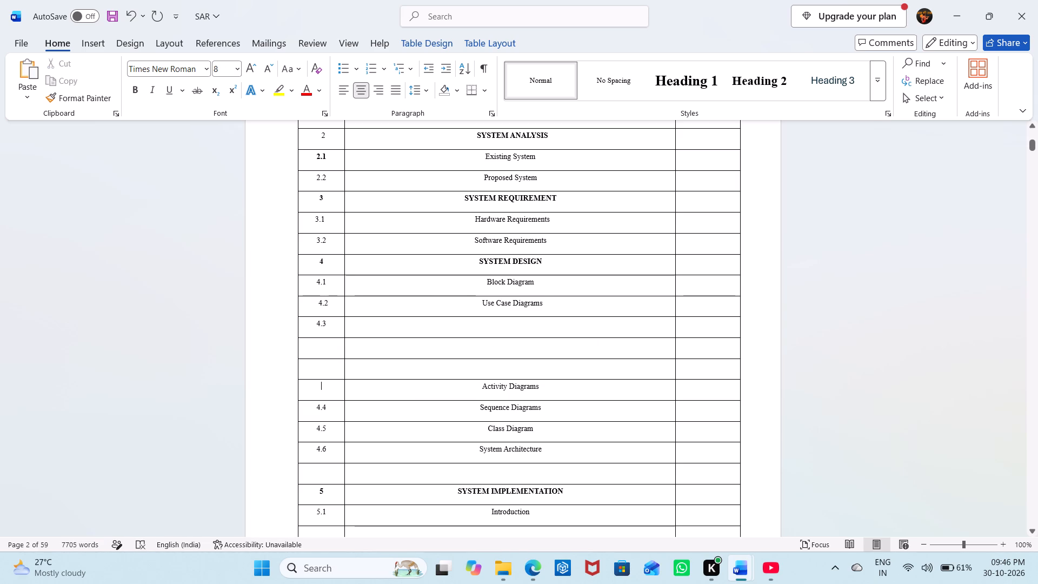
Move the Activity Diagrams title up into the empty title cell of row 4.3, deleting the original.
{"action": "left_click_drag", "start_coordinate": [480, 386], "coordinate": [533, 386]}
{"action": "key", "text": "ctrl+c"}
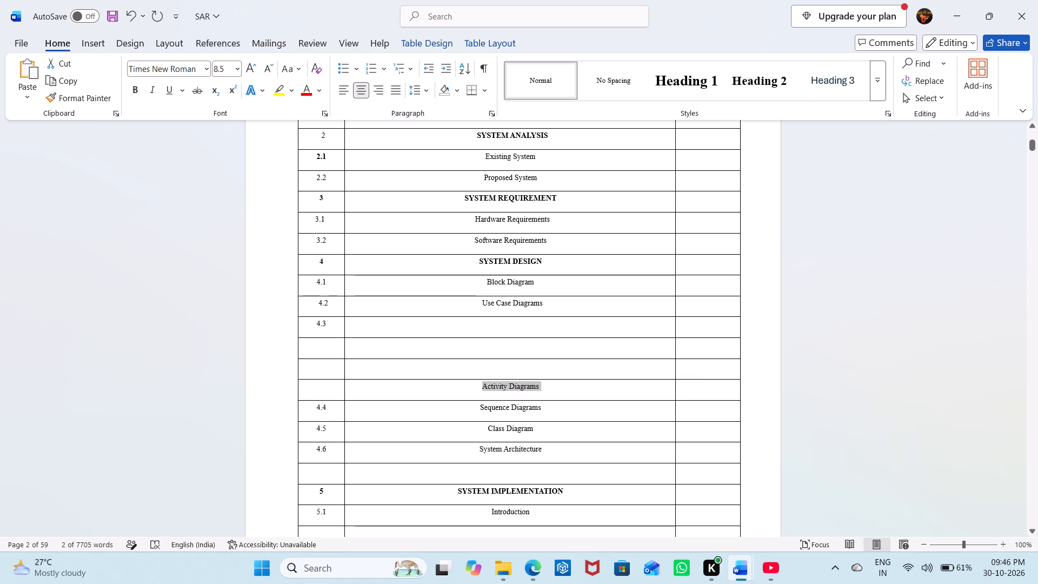
{"action": "left_click", "coordinate": [519, 328]}
{"action": "key", "text": "ctrl+v"}
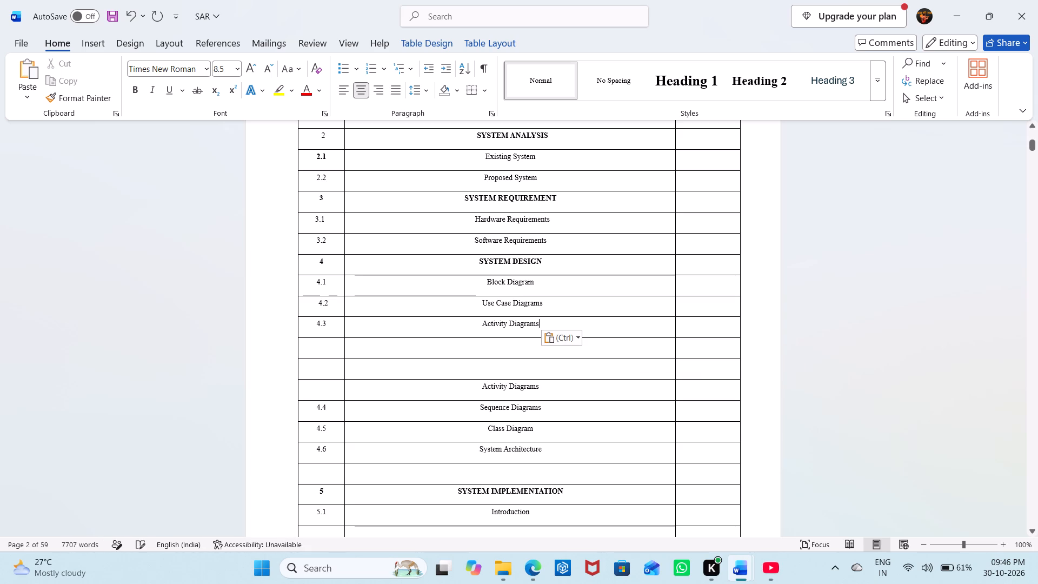
{"action": "left_click_drag", "start_coordinate": [482, 387], "coordinate": [569, 391]}
{"action": "key", "text": "Delete"}
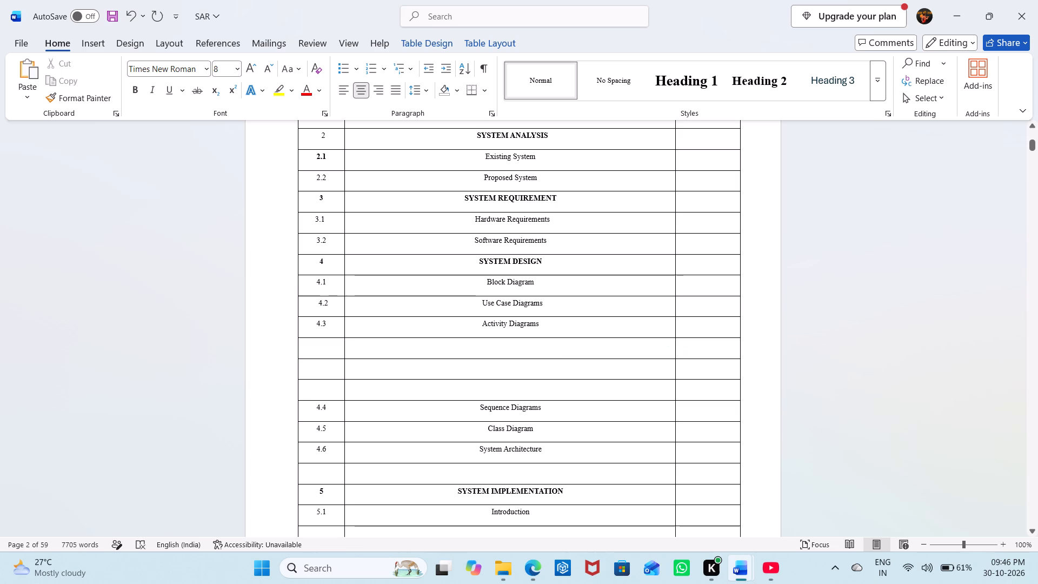
Copy Sequence Diagrams' number 4.4 into the empty number cell directly below 4.3.
{"action": "left_click_drag", "start_coordinate": [316, 408], "coordinate": [343, 409]}
{"action": "key", "text": "ctrl+c"}
{"action": "left_click", "coordinate": [322, 345]}
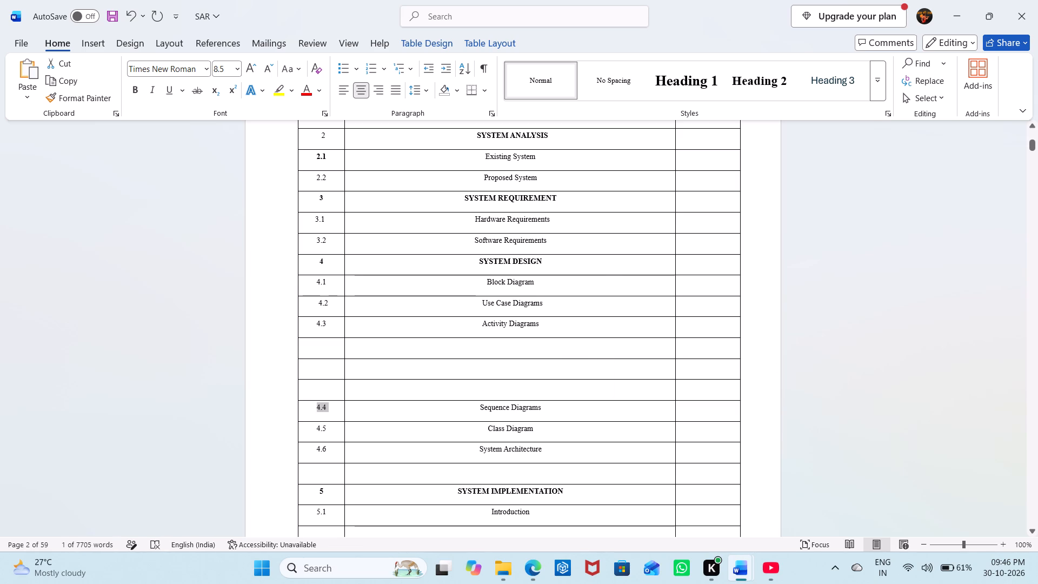
{"action": "key", "text": "ctrl+v"}
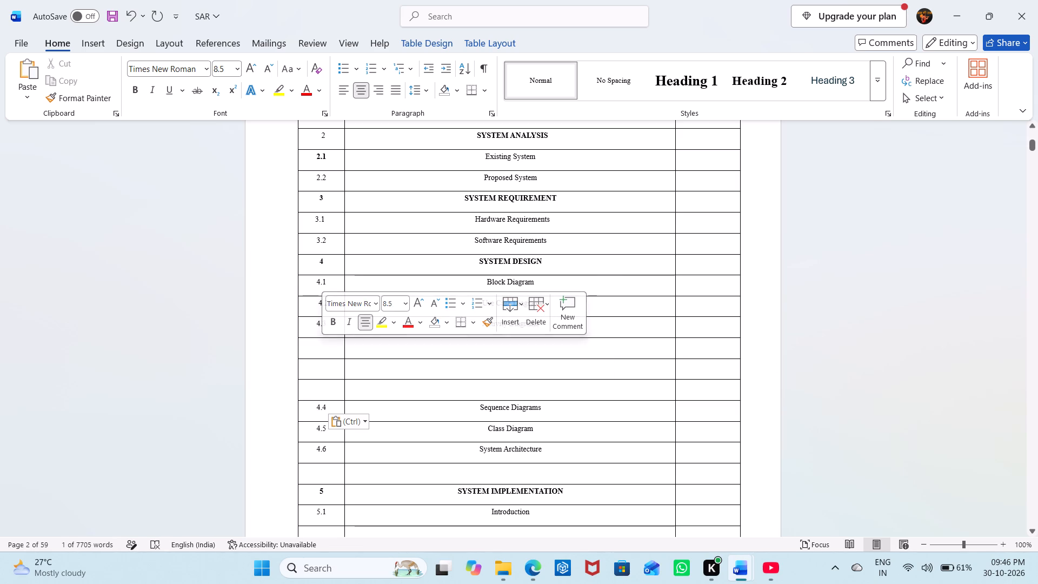
{"action": "left_click", "coordinate": [323, 350]}
{"action": "key", "text": "ctrl+v"}
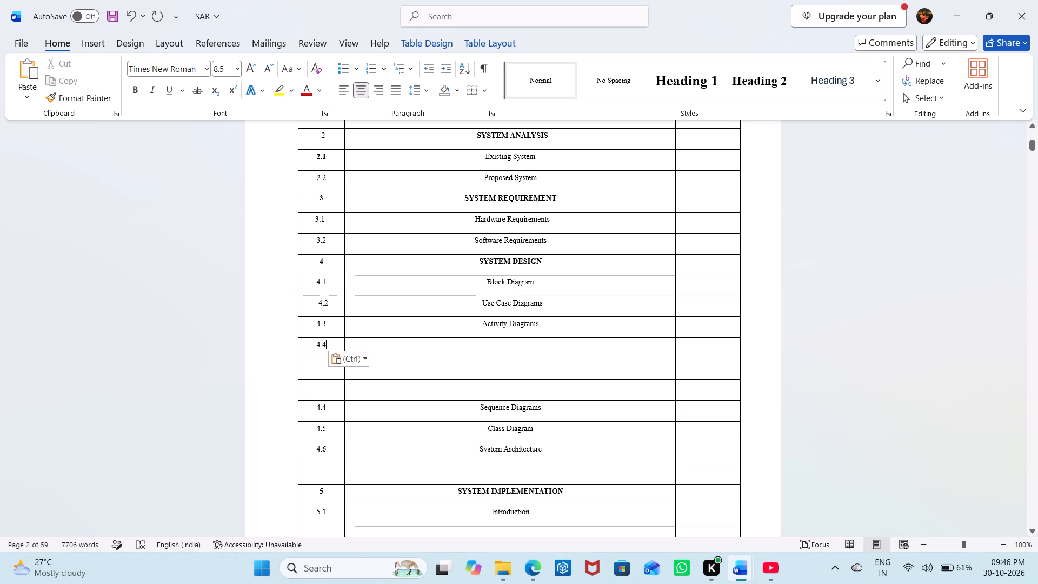
Move the Sequence Diagrams title up into the empty cell of the upper row 4.4, deleting the original title and its number 4.4.
{"action": "left_click_drag", "start_coordinate": [477, 407], "coordinate": [554, 408]}
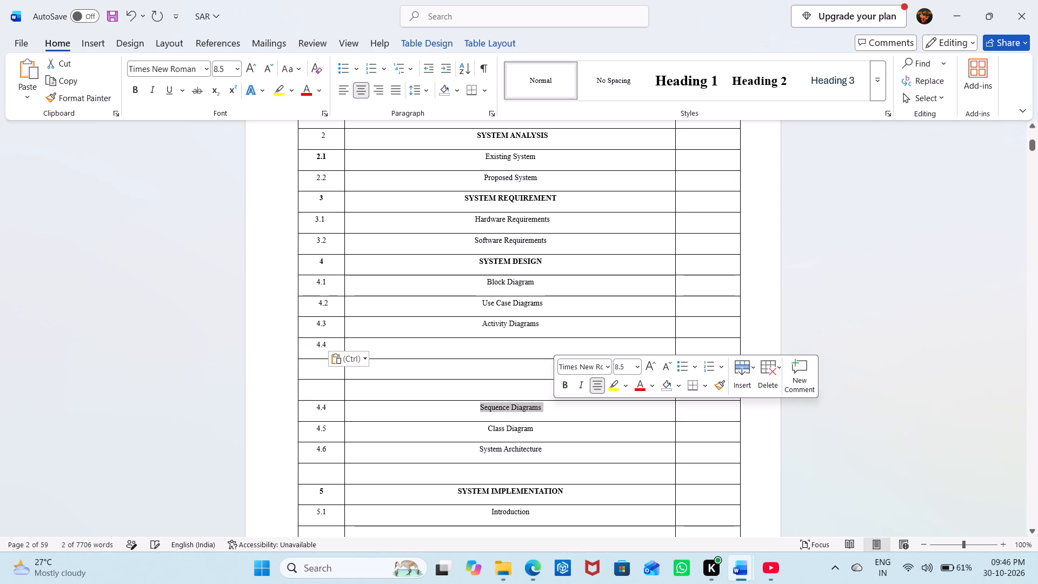
{"action": "key", "text": "ctrl+c"}
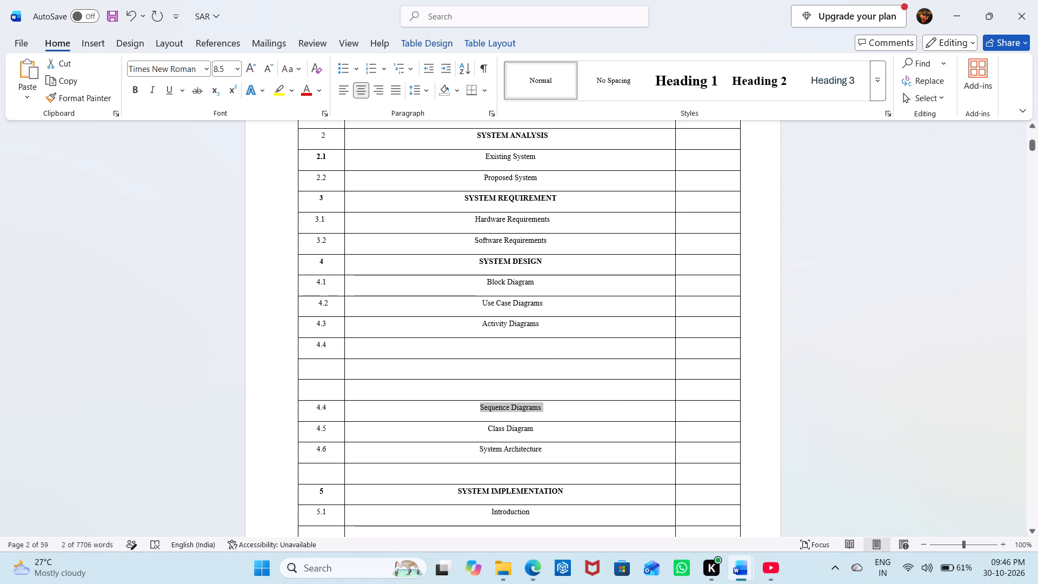
{"action": "left_click", "coordinate": [521, 347]}
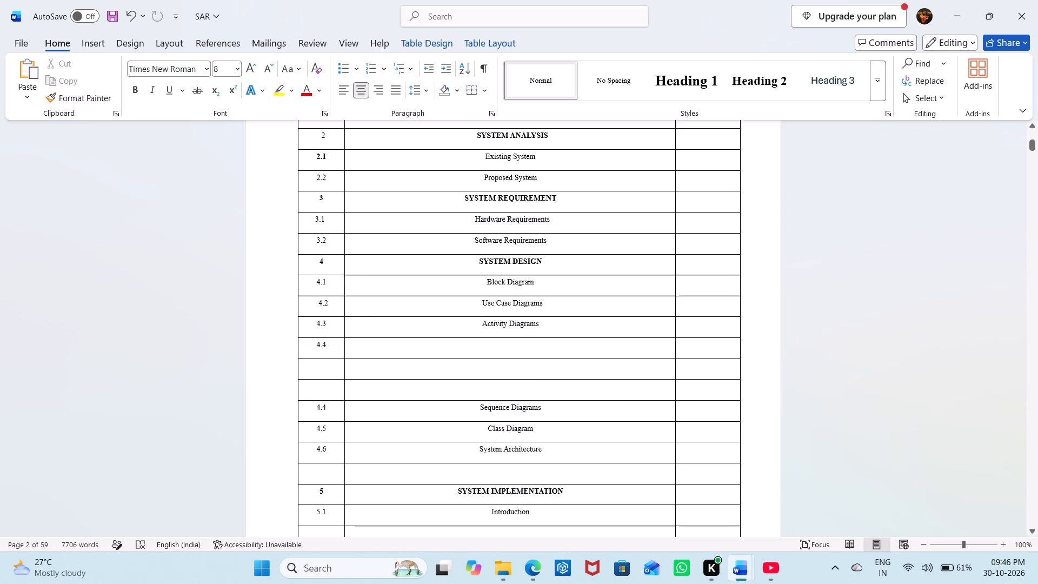
{"action": "key", "text": "ctrl+v"}
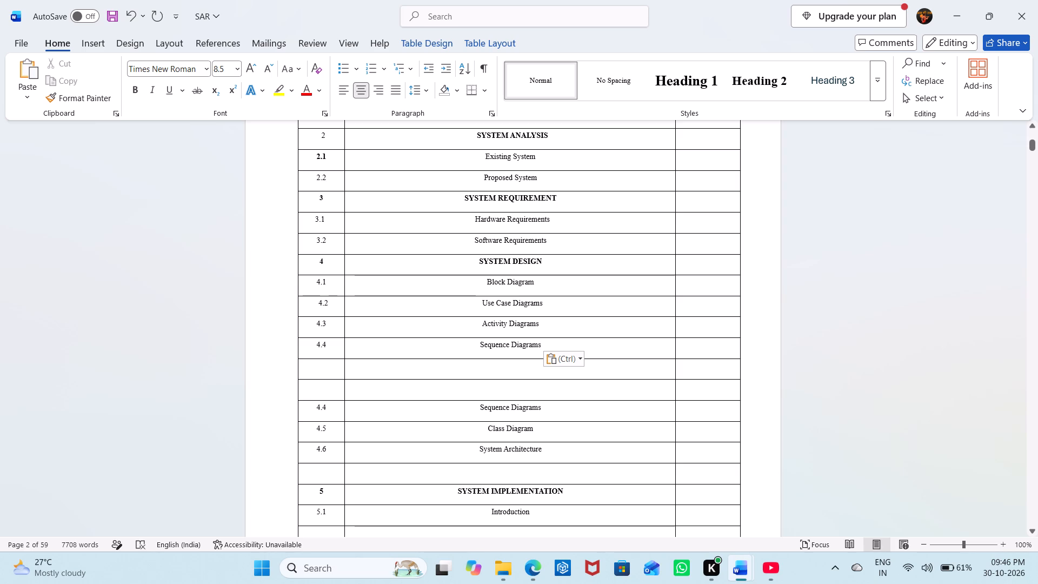
{"action": "left_click_drag", "start_coordinate": [477, 407], "coordinate": [571, 409]}
{"action": "key", "text": "Delete"}
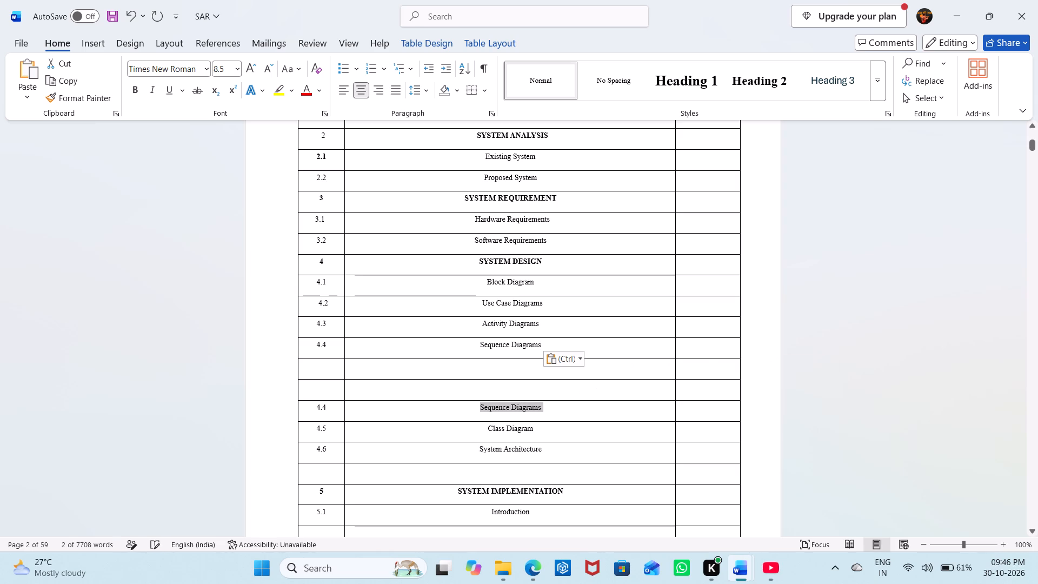
{"action": "left_click_drag", "start_coordinate": [311, 404], "coordinate": [327, 405]}
{"action": "key", "text": "Delete"}
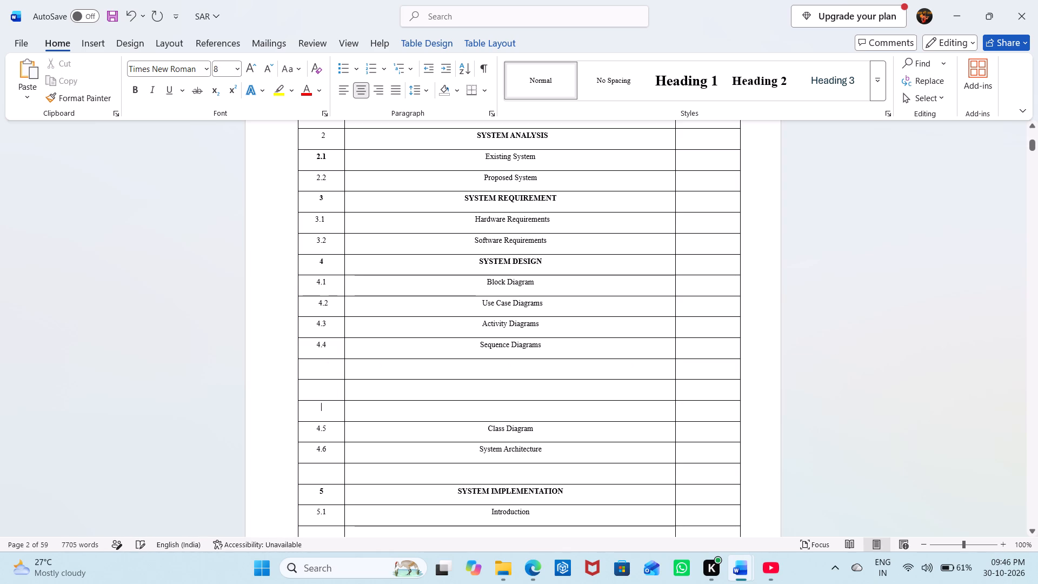
Move the number 4.5 up into the empty cell directly below 4.4, deleting the original beside Class Diagram.
{"action": "left_click_drag", "start_coordinate": [314, 428], "coordinate": [329, 430]}
{"action": "key", "text": "ctrl+c"}
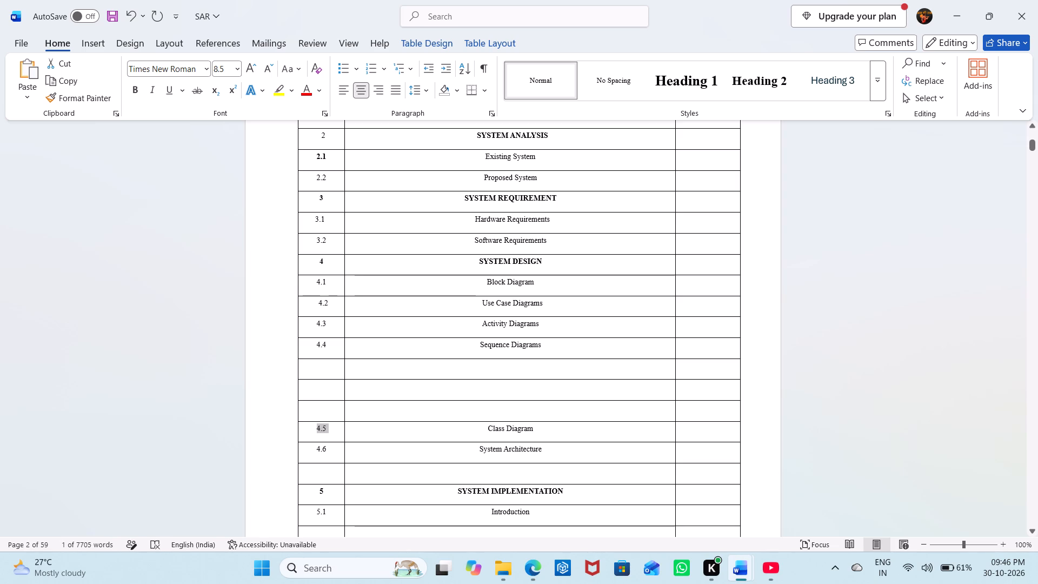
{"action": "left_click", "coordinate": [326, 373]}
{"action": "key", "text": "ctrl+v"}
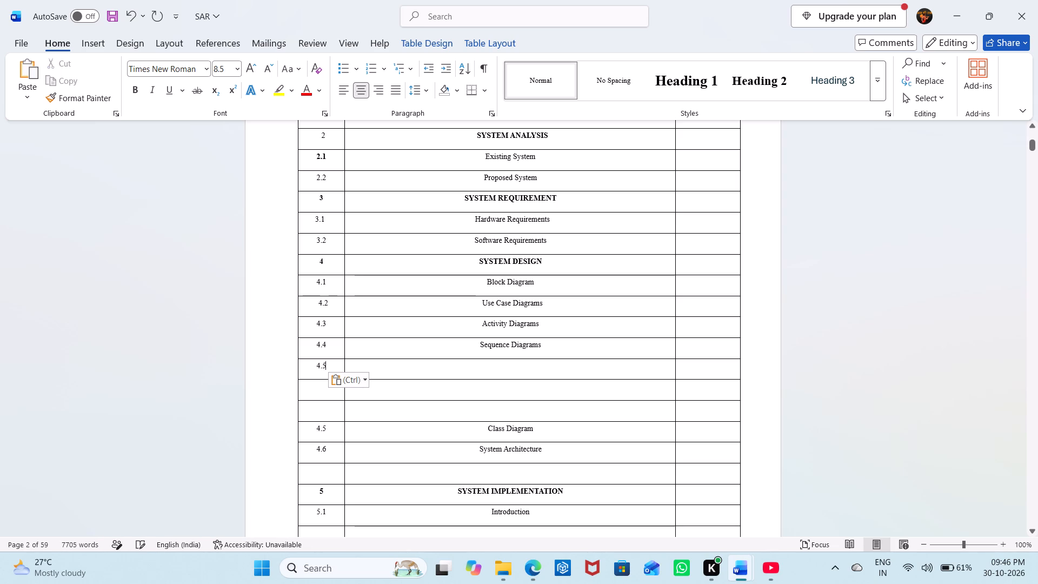
{"action": "left_click_drag", "start_coordinate": [318, 429], "coordinate": [328, 430]}
{"action": "left_click_drag", "start_coordinate": [328, 430], "coordinate": [328, 430]}
{"action": "key", "text": "Delete"}
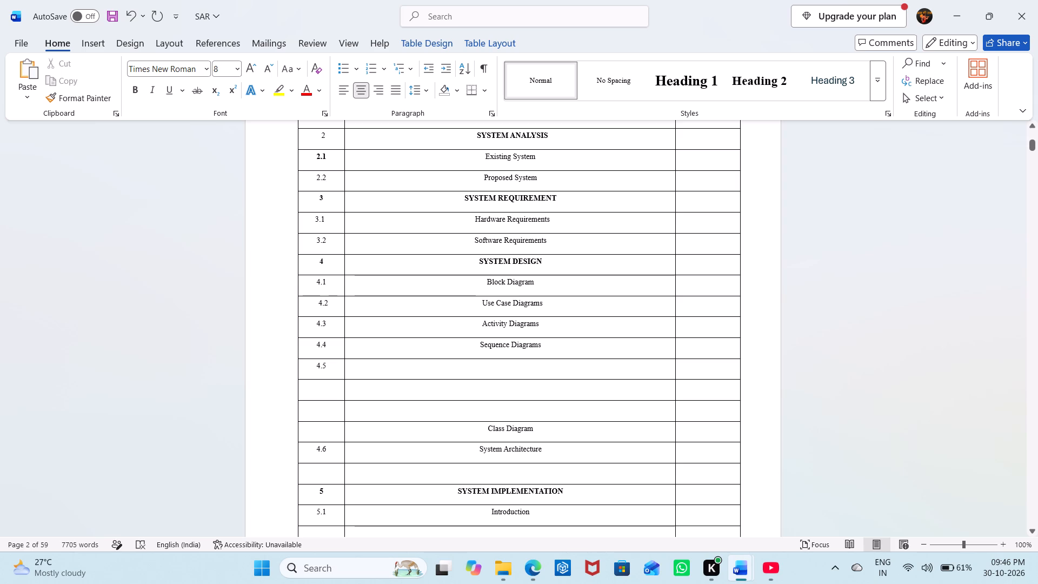
Move the Class Diagram title up into the empty title cell of row 4.5, deleting the original.
{"action": "left_click_drag", "start_coordinate": [485, 430], "coordinate": [573, 434]}
{"action": "key", "text": "ctrl+c"}
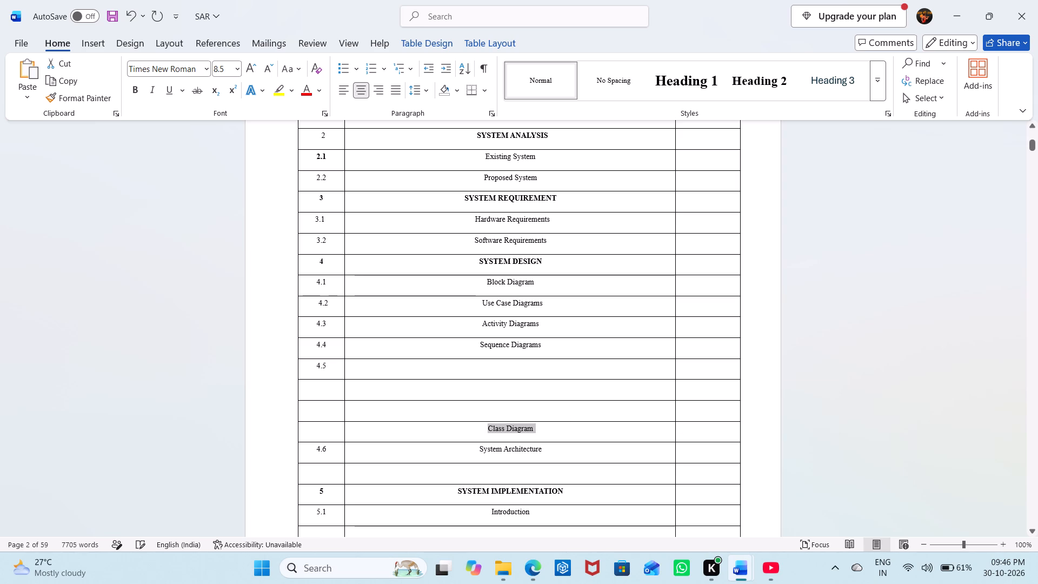
{"action": "left_click", "coordinate": [553, 373]}
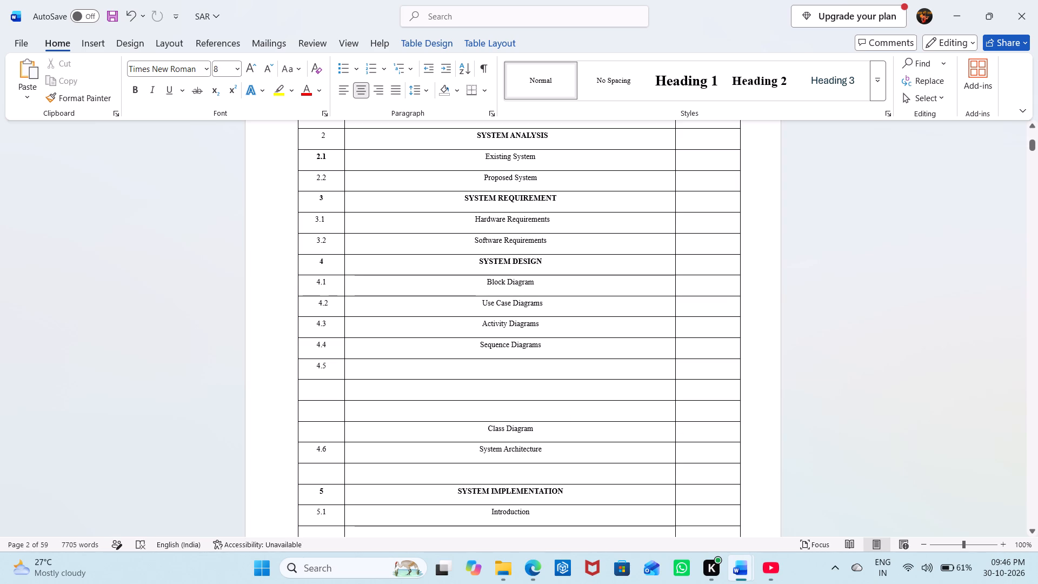
{"action": "key", "text": "ctrl+v"}
{"action": "left_click_drag", "start_coordinate": [487, 428], "coordinate": [515, 428]}
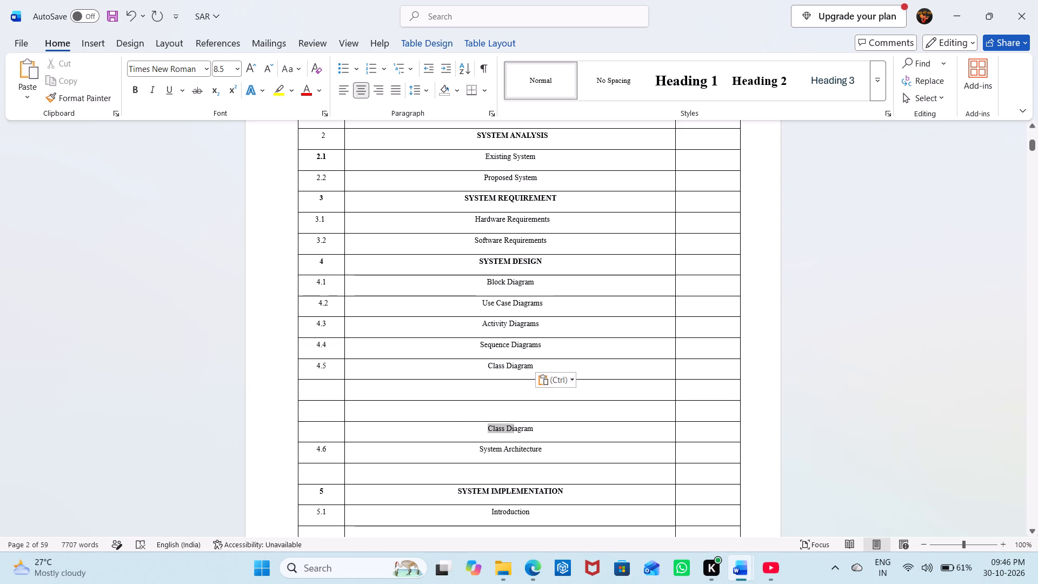
{"action": "left_click_drag", "start_coordinate": [515, 428], "coordinate": [544, 428]}
{"action": "key", "text": "Delete"}
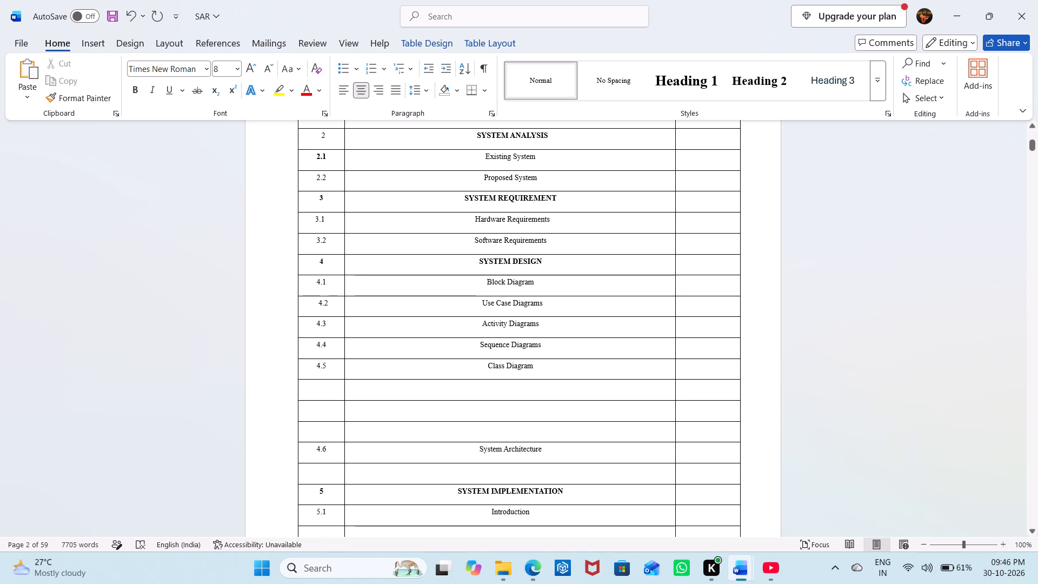
Copy System Architecture's number 4.6 into the empty number cell directly below 4.5.
{"action": "left_click_drag", "start_coordinate": [315, 447], "coordinate": [330, 447]}
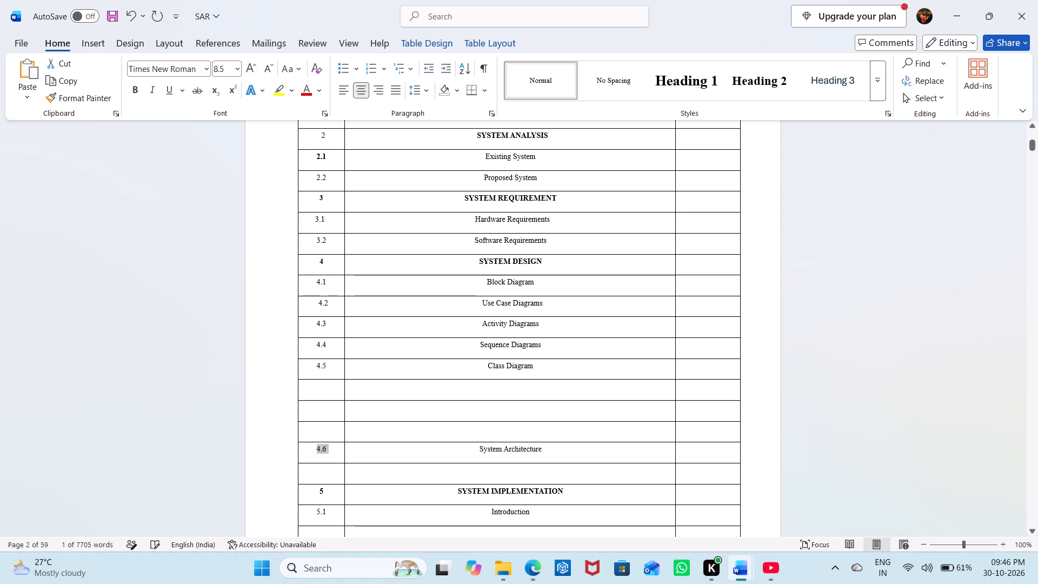
{"action": "key", "text": "ctrl+c"}
{"action": "left_click", "coordinate": [328, 391]}
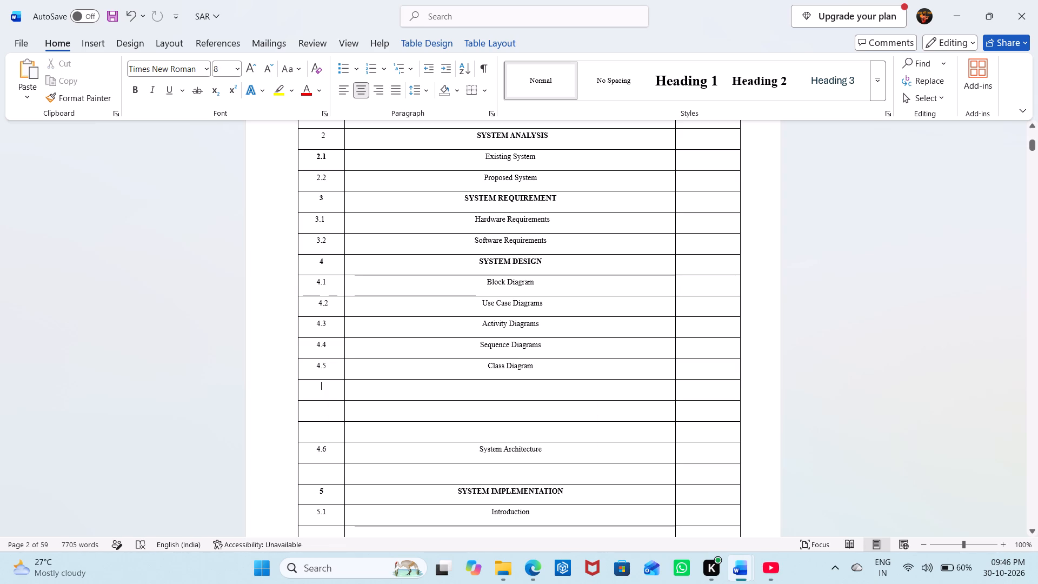
{"action": "key", "text": "ctrl+v"}
Move the System Architecture title up into the empty cell of the upper row 4.6, deleting the original title and its number 4.6.
{"action": "left_click_drag", "start_coordinate": [479, 448], "coordinate": [504, 448]}
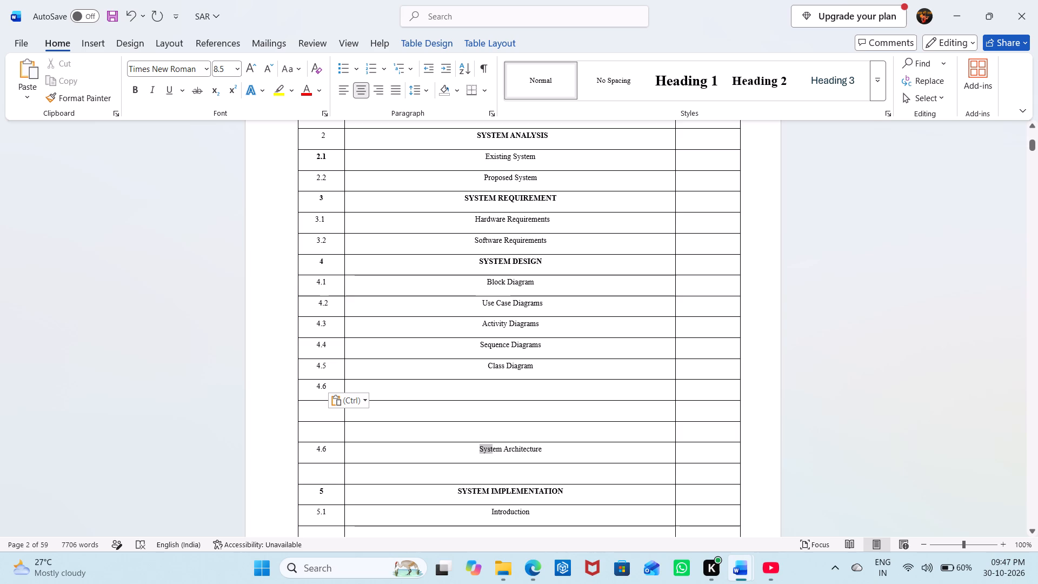
{"action": "left_click_drag", "start_coordinate": [504, 448], "coordinate": [539, 446]}
{"action": "key", "text": "ctrl+c"}
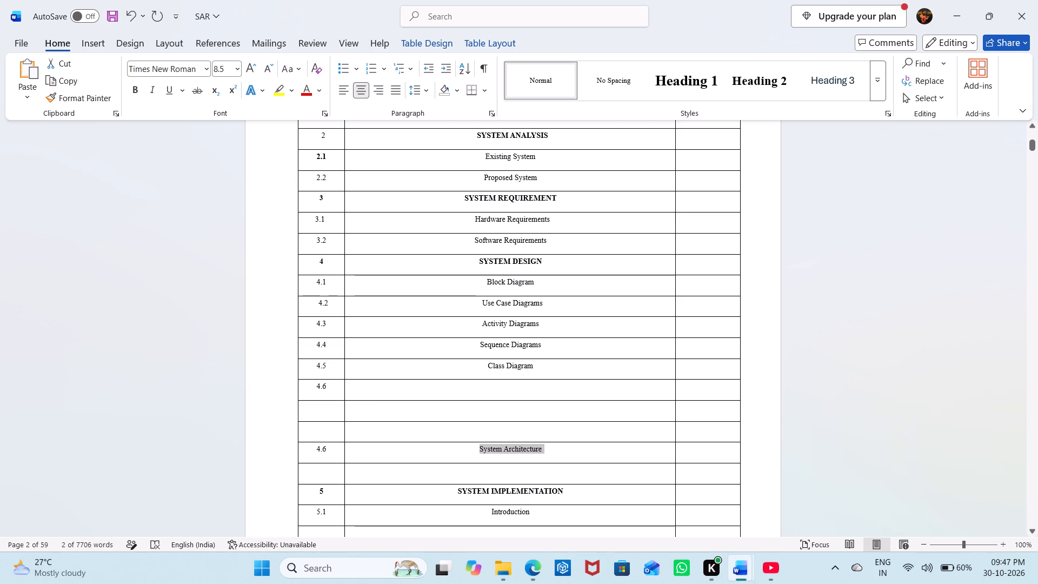
{"action": "left_click", "coordinate": [531, 387]}
{"action": "key", "text": "ctrl+v"}
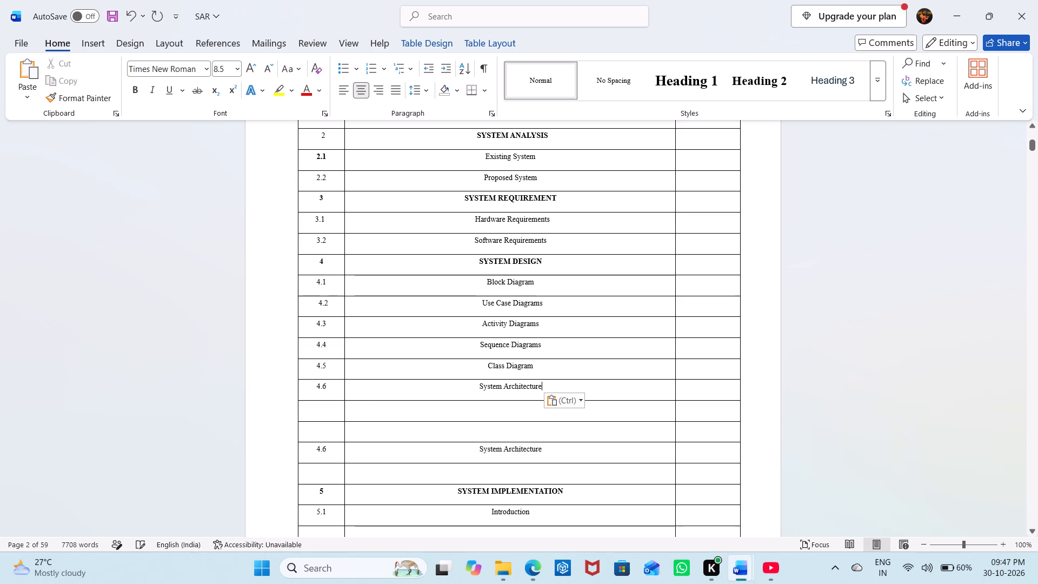
{"action": "left_click_drag", "start_coordinate": [480, 448], "coordinate": [667, 429]}
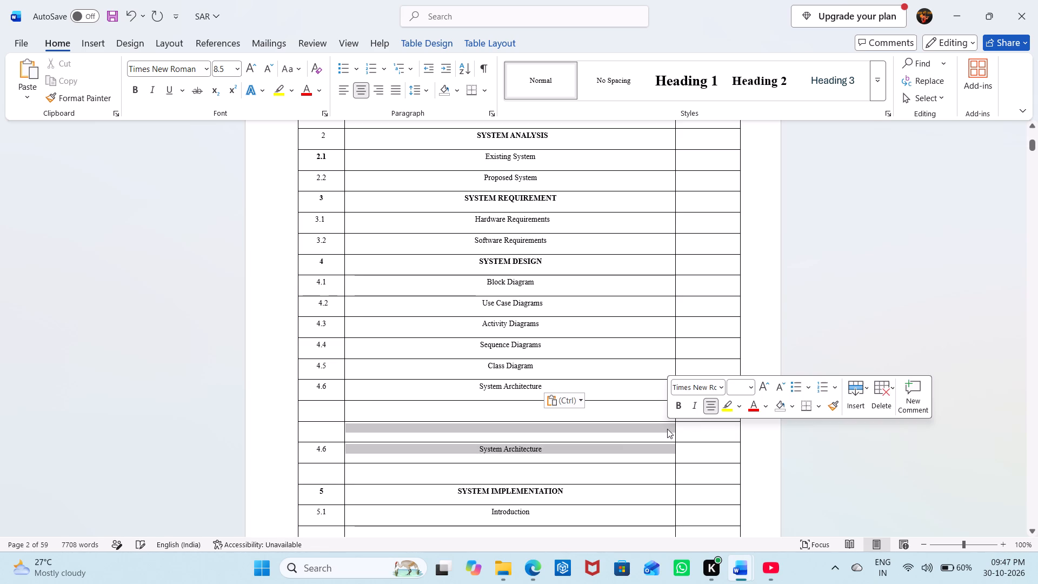
{"action": "double_click", "coordinate": [478, 446]}
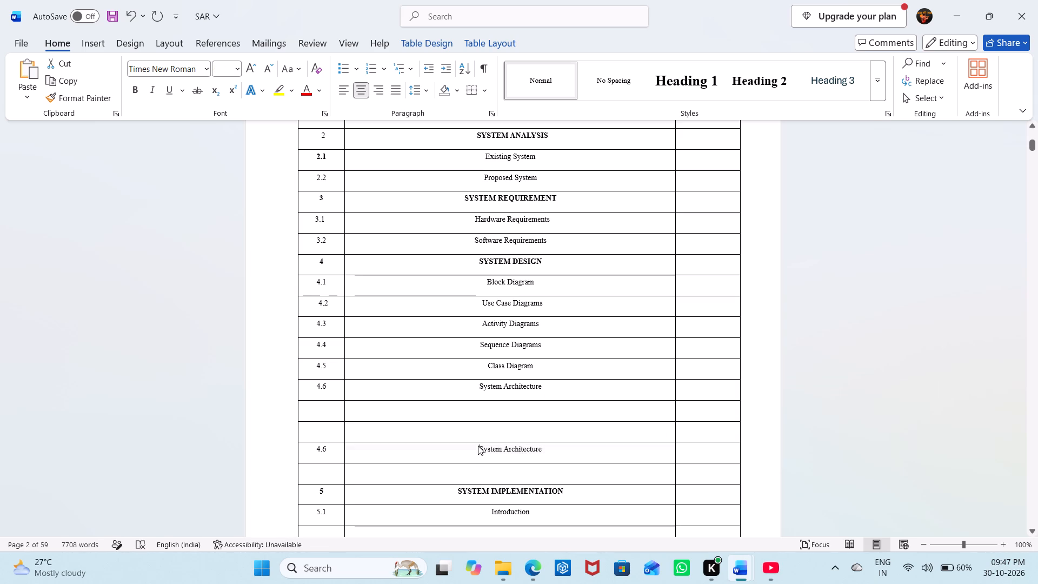
{"action": "left_click_drag", "start_coordinate": [478, 446], "coordinate": [569, 450]}
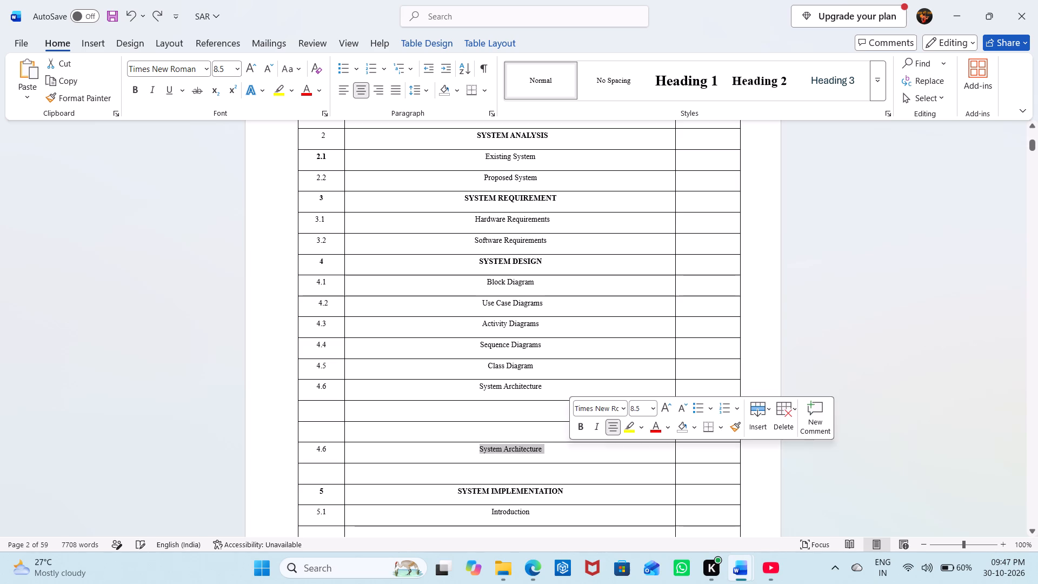
{"action": "key", "text": "Delete"}
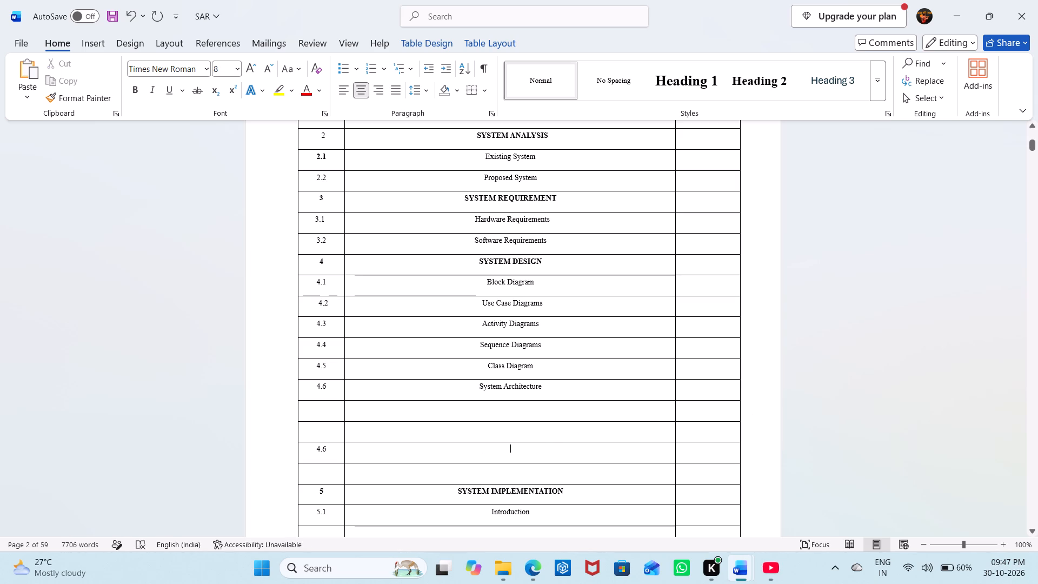
{"action": "left_click_drag", "start_coordinate": [315, 452], "coordinate": [337, 453]}
{"action": "key", "text": "Delete"}
Copy the number 5 and its SYSTEM IMPLEMENTATION title into the empty row directly below 4.6.
{"action": "left_click_drag", "start_coordinate": [314, 492], "coordinate": [329, 494]}
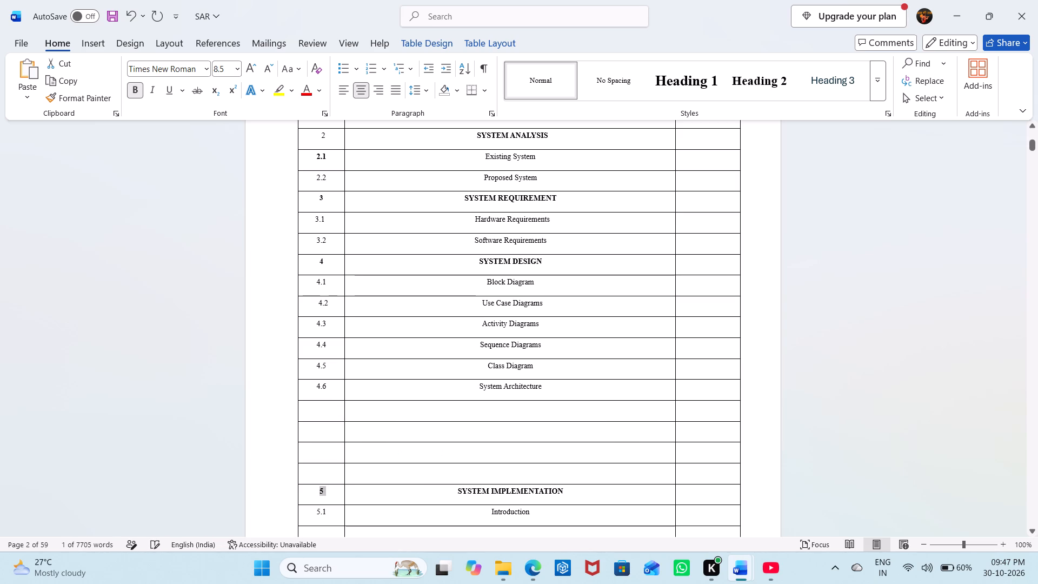
{"action": "key", "text": "ctrl+c"}
{"action": "left_click", "coordinate": [333, 414]}
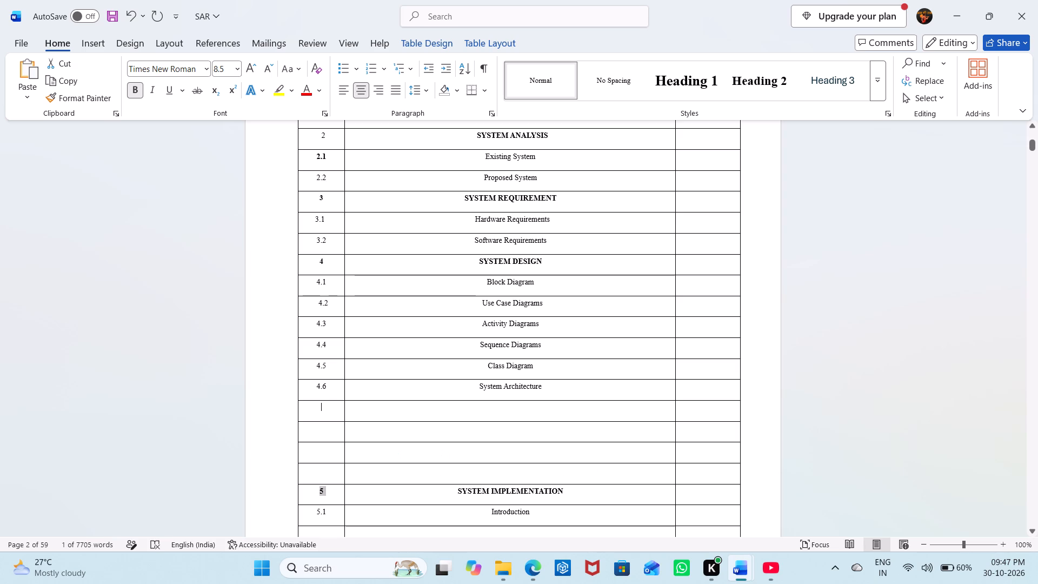
{"action": "key", "text": "ctrl+v"}
{"action": "left_click", "coordinate": [325, 413]}
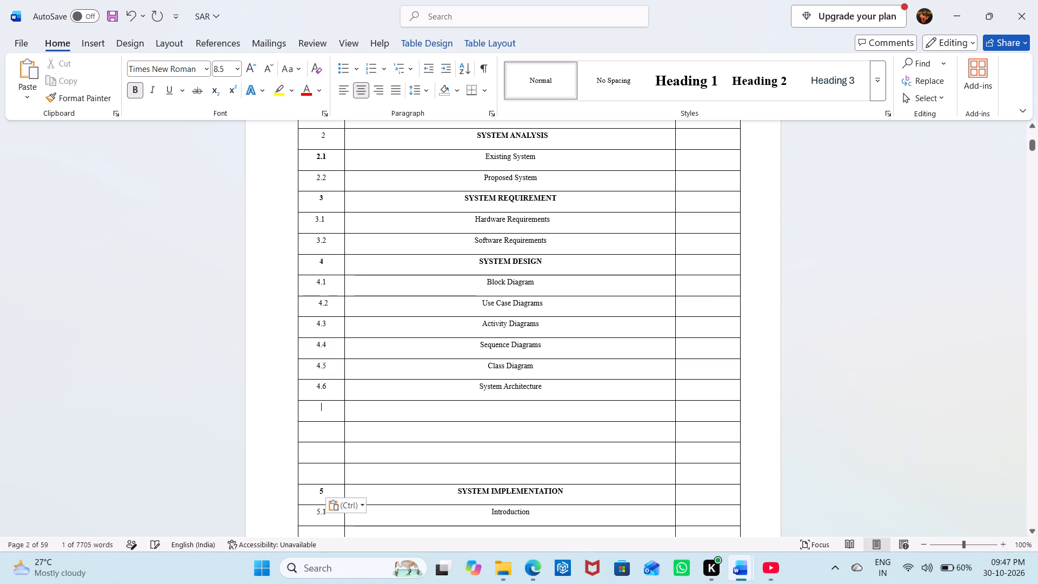
{"action": "key", "text": "ctrl+v"}
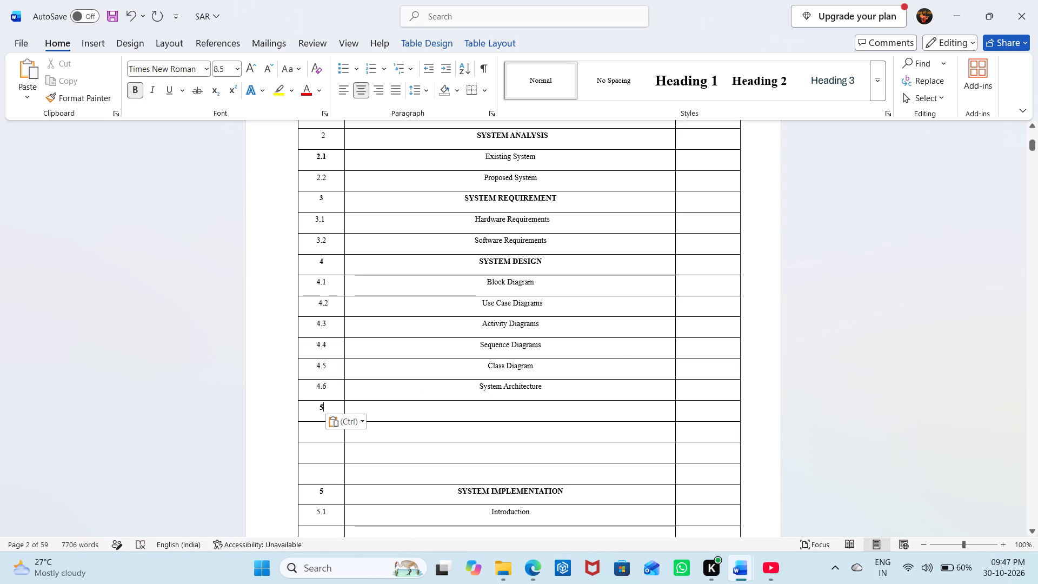
{"action": "left_click_drag", "start_coordinate": [456, 490], "coordinate": [549, 494]}
{"action": "key", "text": "ctrl+c"}
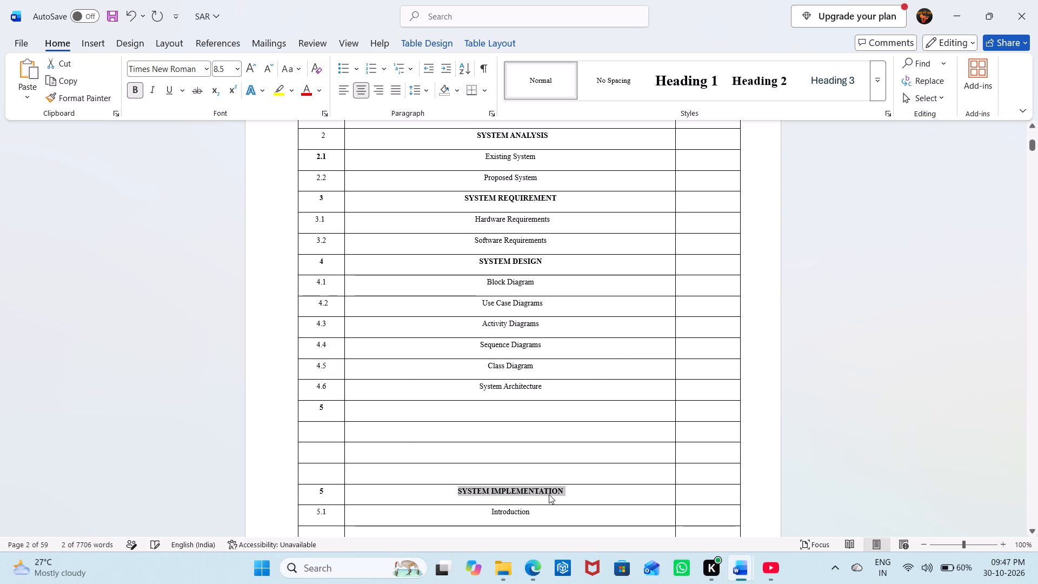
{"action": "left_click", "coordinate": [543, 416]}
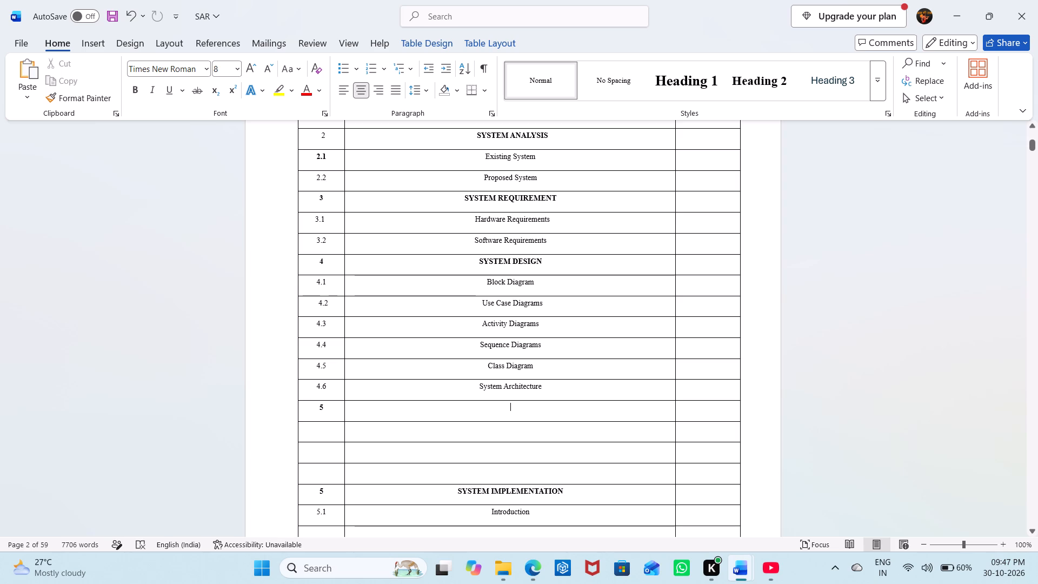
{"action": "key", "text": "ctrl+v"}
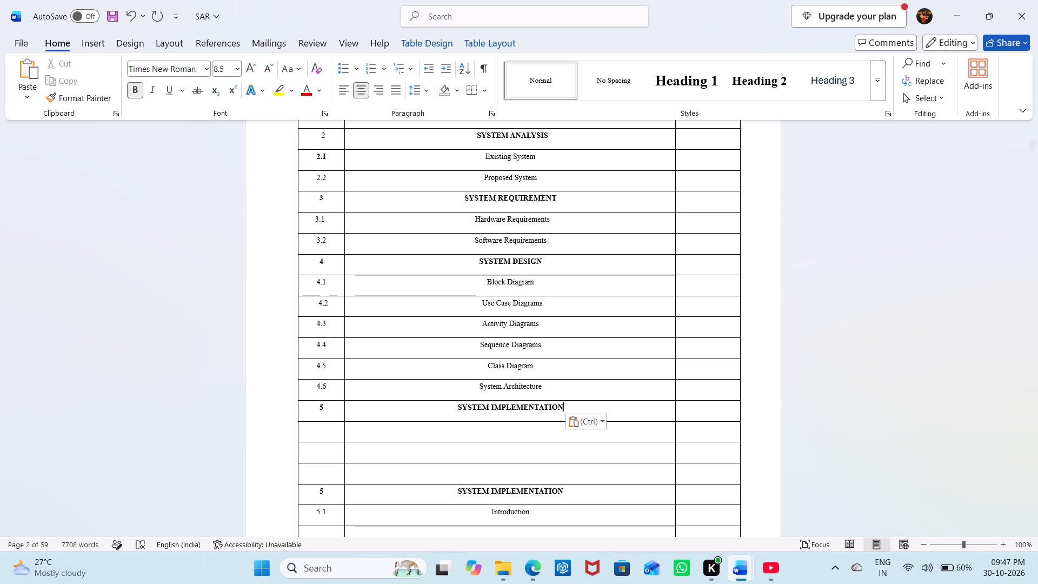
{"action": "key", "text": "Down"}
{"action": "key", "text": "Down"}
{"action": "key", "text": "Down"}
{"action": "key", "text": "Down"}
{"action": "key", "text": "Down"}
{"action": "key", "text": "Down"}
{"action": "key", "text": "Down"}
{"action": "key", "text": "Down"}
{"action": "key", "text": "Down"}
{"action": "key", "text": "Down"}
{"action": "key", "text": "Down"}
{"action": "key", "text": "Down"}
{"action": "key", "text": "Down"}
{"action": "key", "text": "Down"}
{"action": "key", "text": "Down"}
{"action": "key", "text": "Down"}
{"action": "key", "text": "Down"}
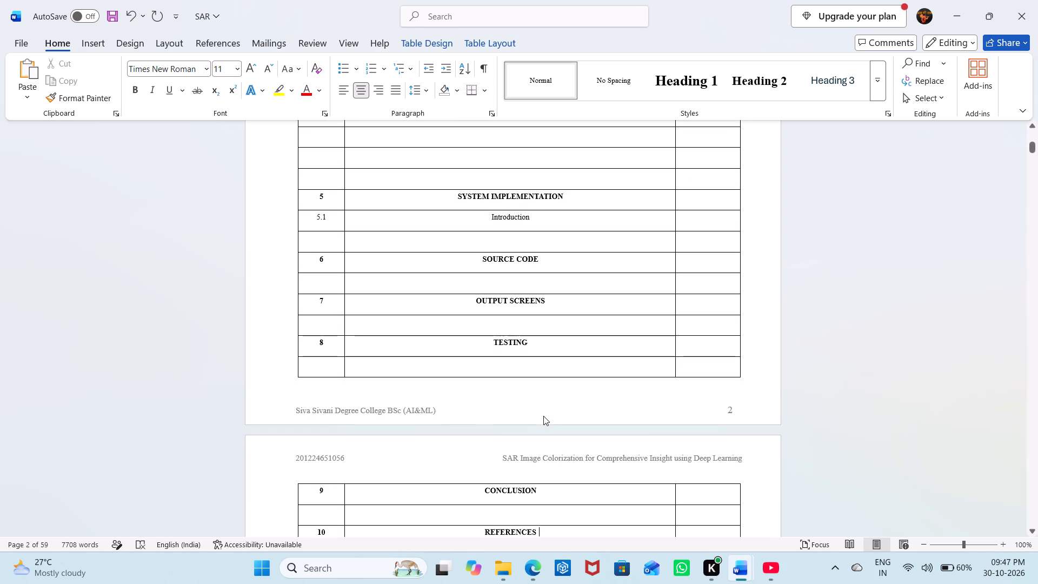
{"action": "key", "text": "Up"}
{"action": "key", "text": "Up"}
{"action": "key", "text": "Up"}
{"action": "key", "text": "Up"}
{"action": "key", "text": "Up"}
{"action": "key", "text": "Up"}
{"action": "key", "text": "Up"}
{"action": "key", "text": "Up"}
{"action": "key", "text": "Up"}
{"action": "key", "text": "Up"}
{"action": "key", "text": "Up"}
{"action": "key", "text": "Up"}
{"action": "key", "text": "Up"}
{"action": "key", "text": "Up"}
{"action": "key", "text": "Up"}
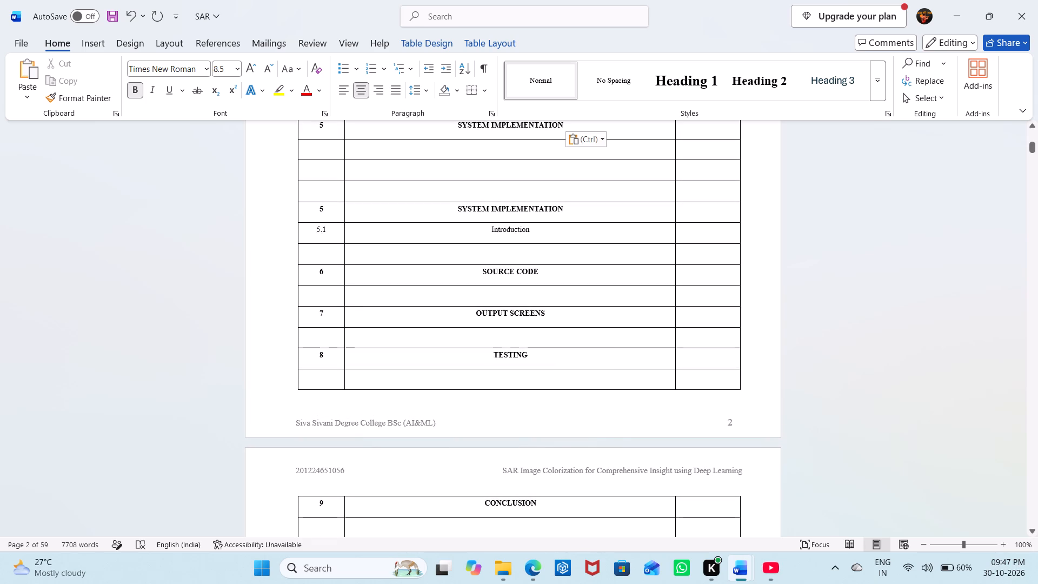
Delete the original SYSTEM IMPLEMENTATION title from the lower row 5.
{"action": "left_click_drag", "start_coordinate": [455, 209], "coordinate": [535, 209]}
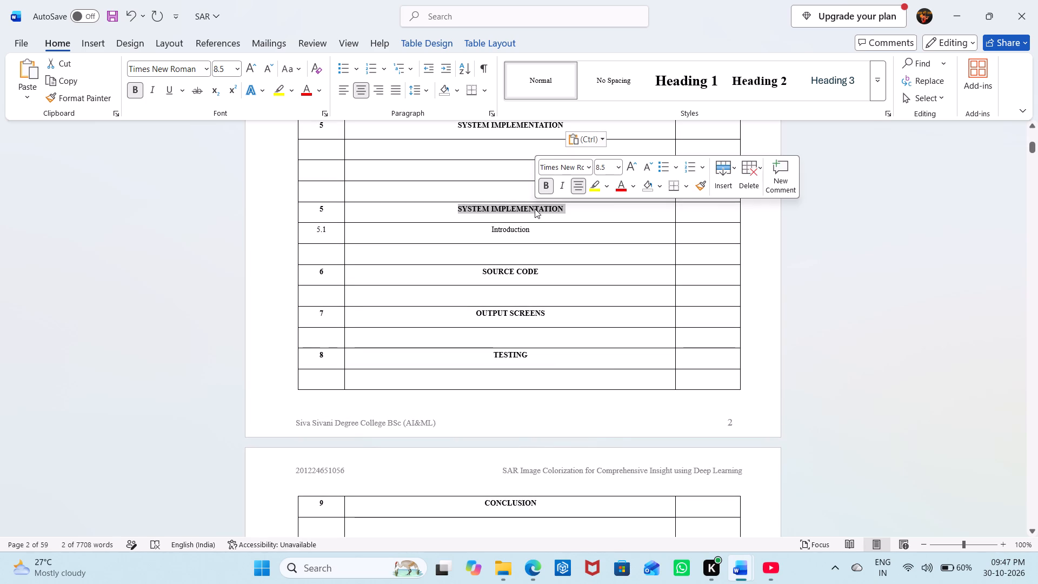
{"action": "key", "text": "Delete"}
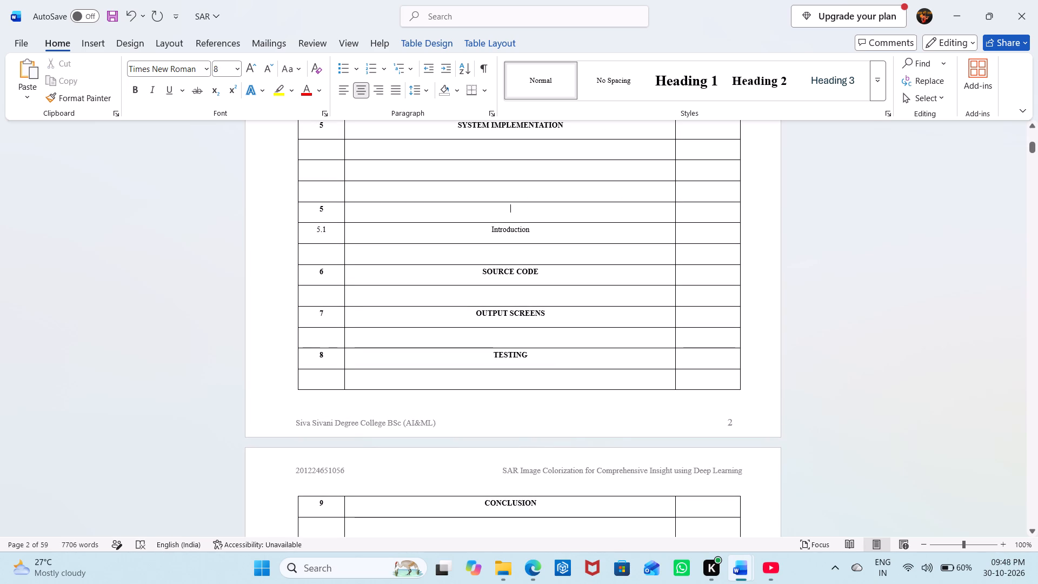
Move the number 5.1 up into the empty cell directly below the upper 5, deleting the original beside Introduction.
{"action": "left_click_drag", "start_coordinate": [313, 209], "coordinate": [327, 209]}
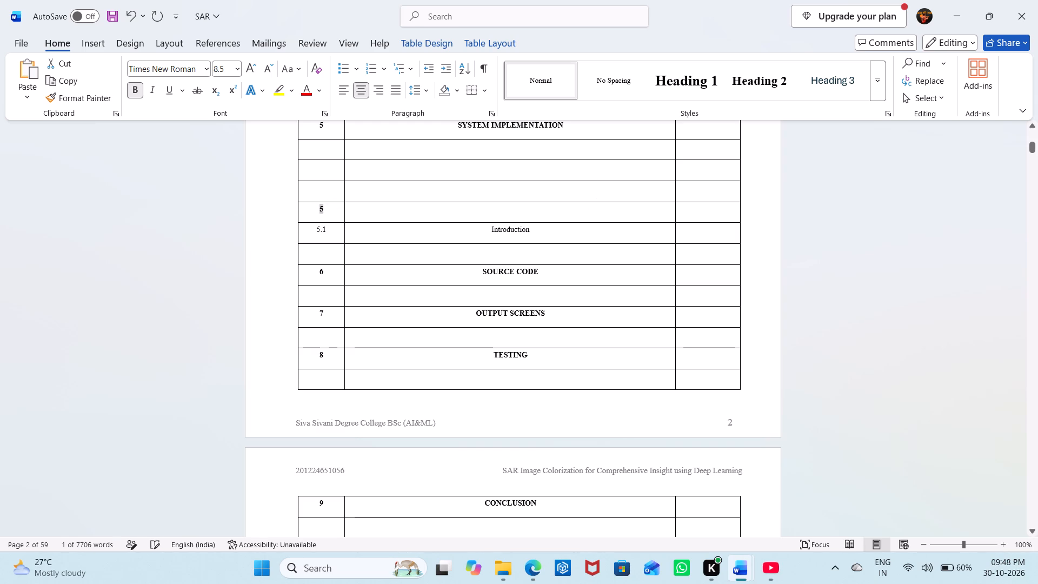
{"action": "key", "text": "ctrl+c"}
{"action": "left_click_drag", "start_coordinate": [314, 229], "coordinate": [331, 231]}
{"action": "key", "text": "ctrl+c"}
{"action": "left_click", "coordinate": [321, 148]}
{"action": "key", "text": "ctrl+v"}
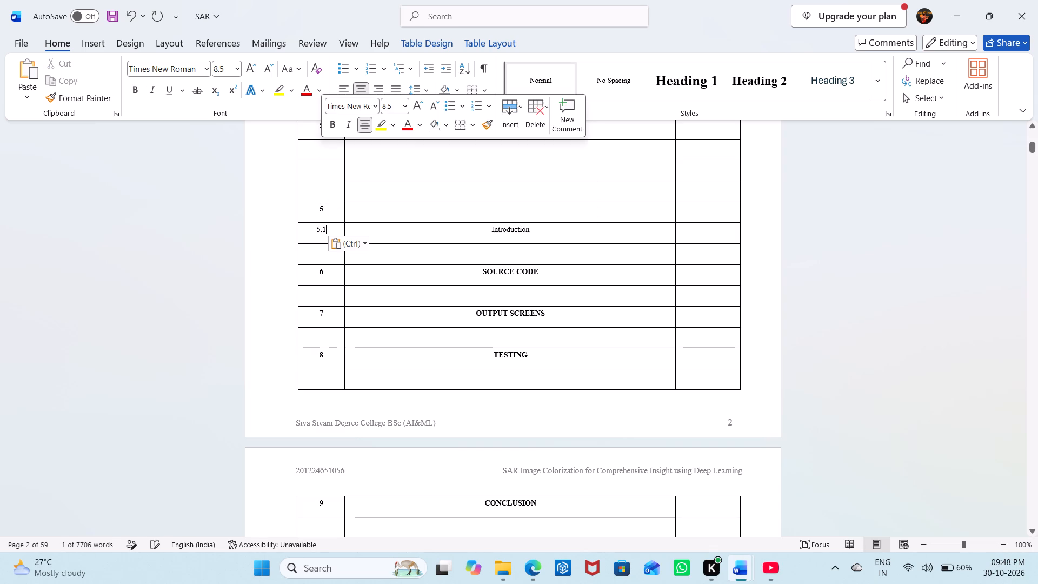
{"action": "key", "text": "ctrl+v"}
{"action": "left_click", "coordinate": [320, 150]}
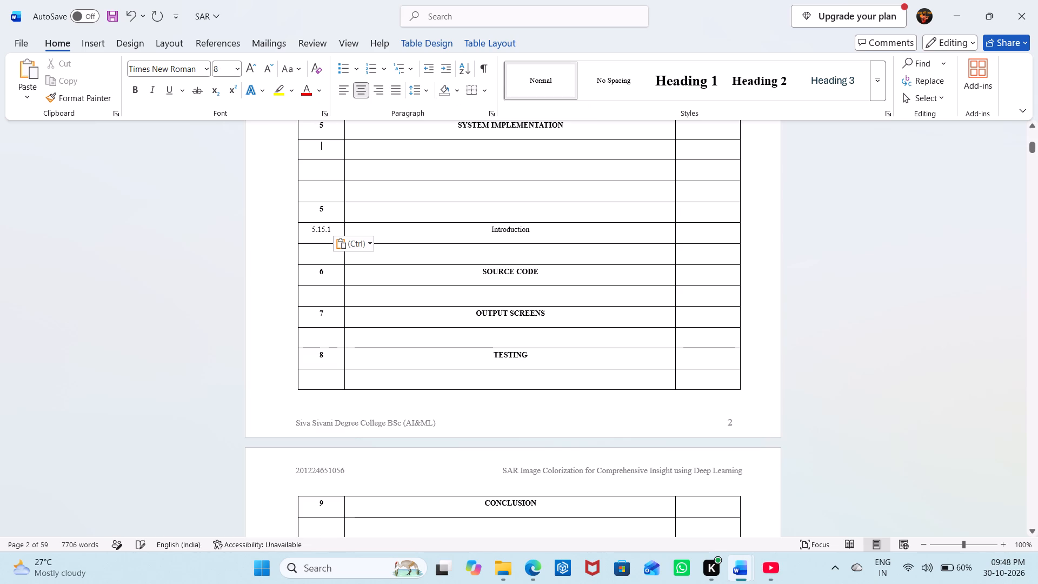
{"action": "key", "text": "ctrl+v"}
{"action": "left_click_drag", "start_coordinate": [311, 227], "coordinate": [330, 227]}
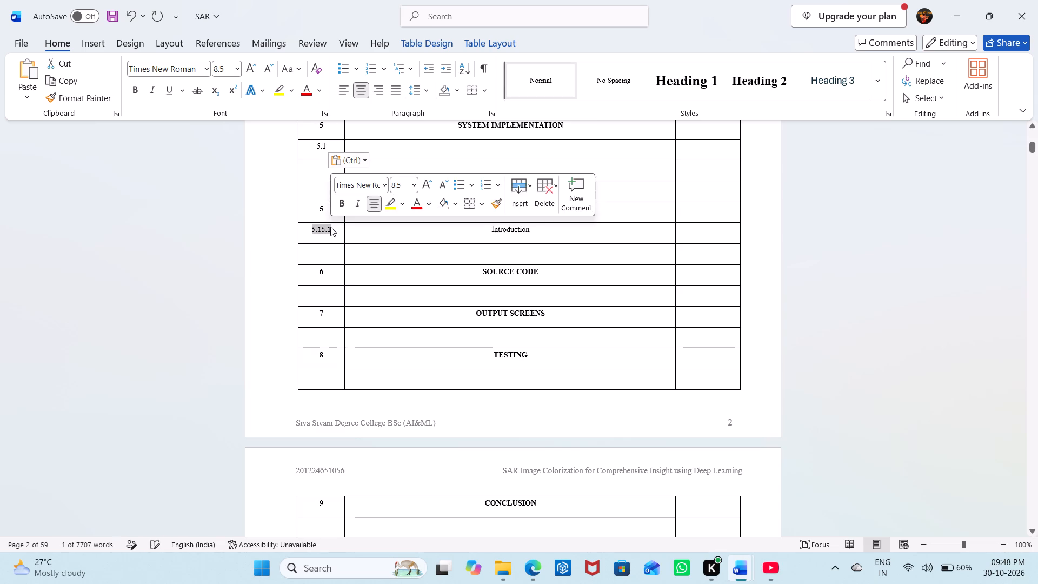
{"action": "key", "text": "Delete"}
Delete the leftover number 5 from the lower row whose title is already empty.
{"action": "left_click_drag", "start_coordinate": [315, 207], "coordinate": [320, 208]}
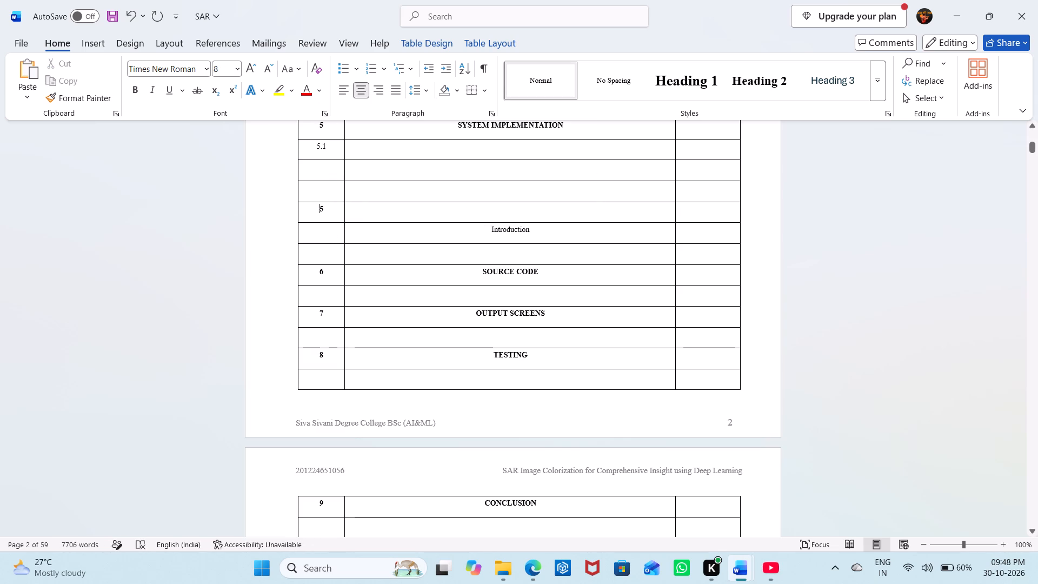
{"action": "left_click_drag", "start_coordinate": [320, 208], "coordinate": [322, 208]}
{"action": "key", "text": "Delete"}
Copy the Introduction title into the empty title cell of row 5.1.
{"action": "left_click_drag", "start_coordinate": [489, 228], "coordinate": [569, 229]}
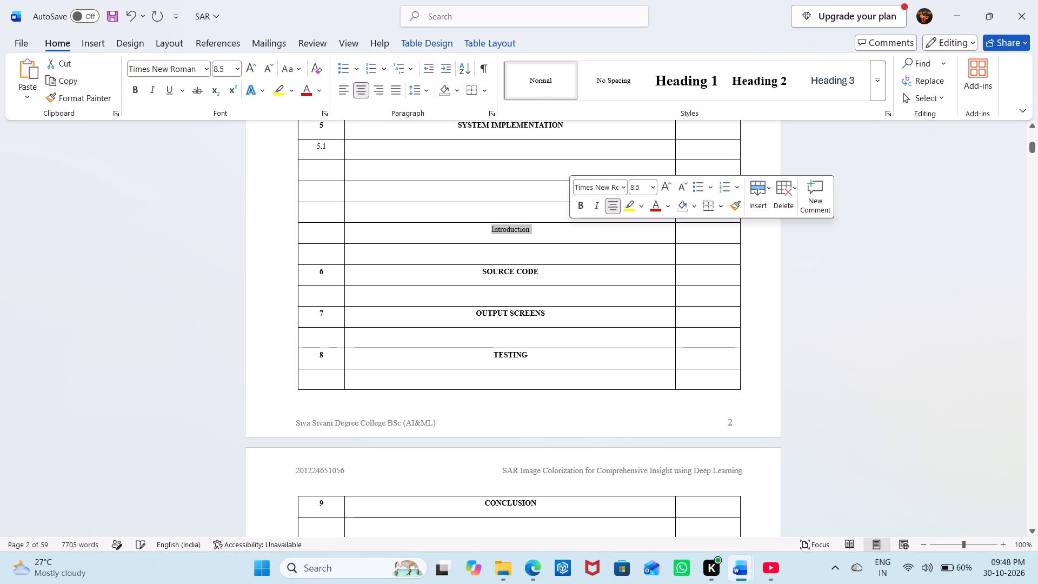
{"action": "key", "text": "ctrl+c"}
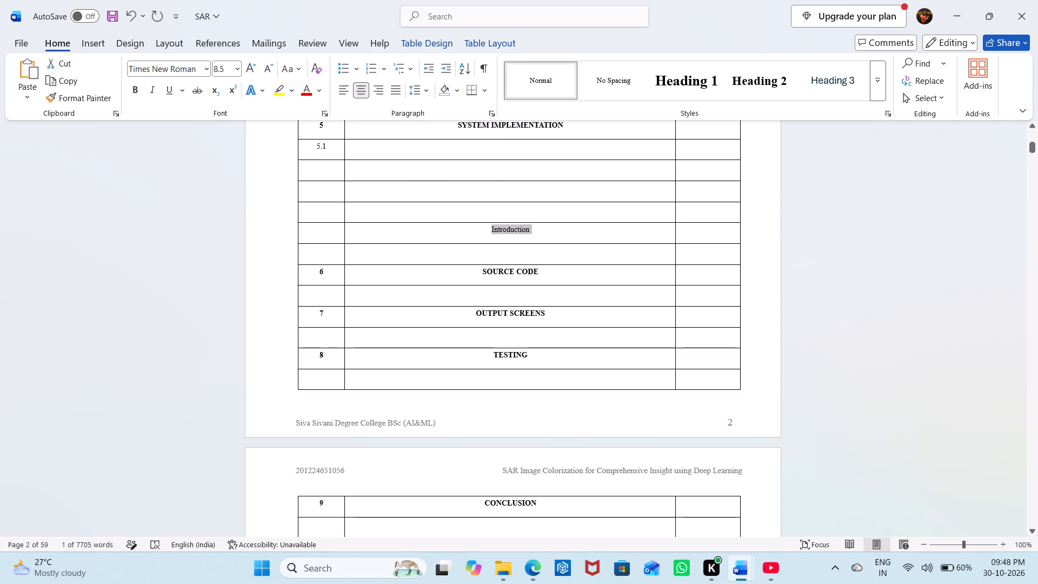
{"action": "left_click", "coordinate": [533, 147]}
{"action": "key", "text": "ctrl+v"}
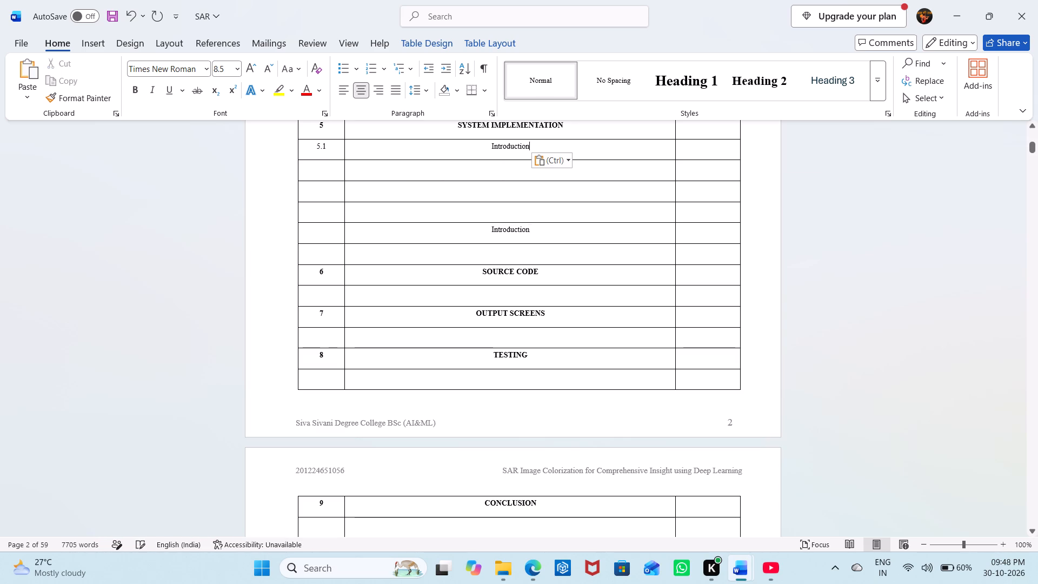
Copy the number 6 and its SOURCE CODE title into the empty row directly below 5.1.
{"action": "left_click_drag", "start_coordinate": [314, 267], "coordinate": [334, 269]}
{"action": "key", "text": "ctrl+c"}
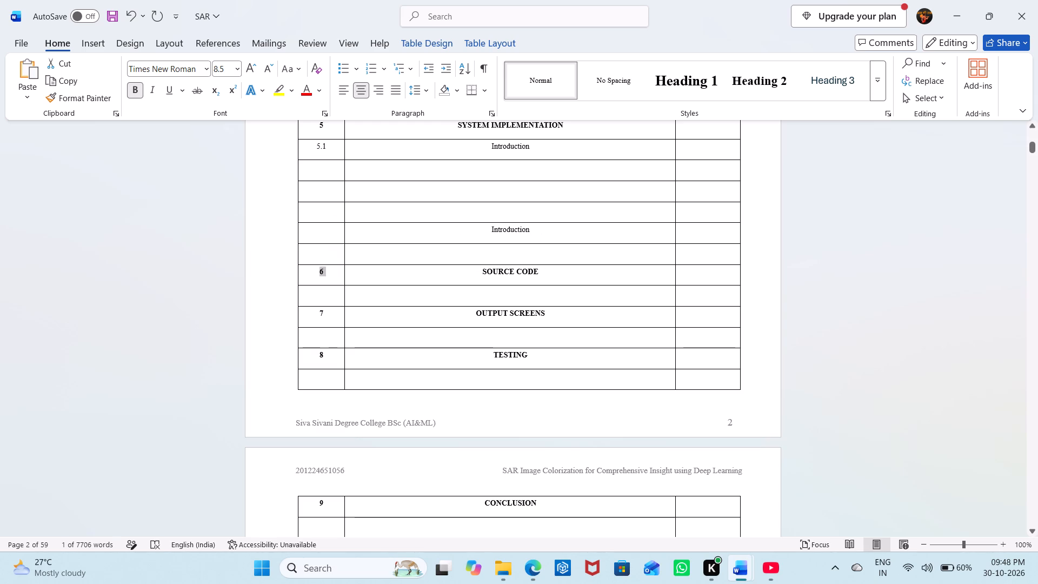
{"action": "left_click", "coordinate": [318, 167]}
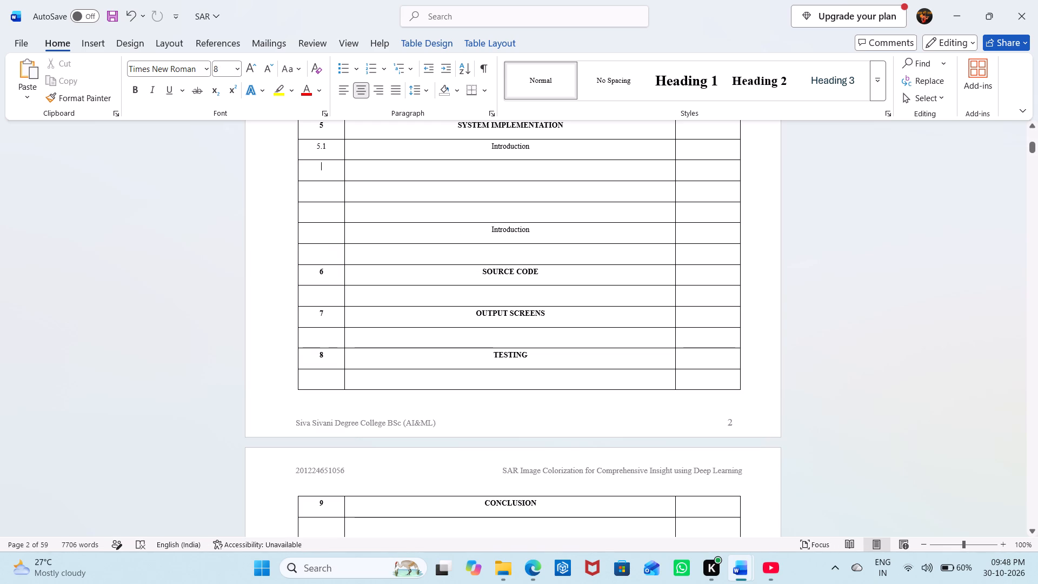
{"action": "key", "text": "ctrl+v"}
{"action": "left_click_drag", "start_coordinate": [476, 273], "coordinate": [525, 273]}
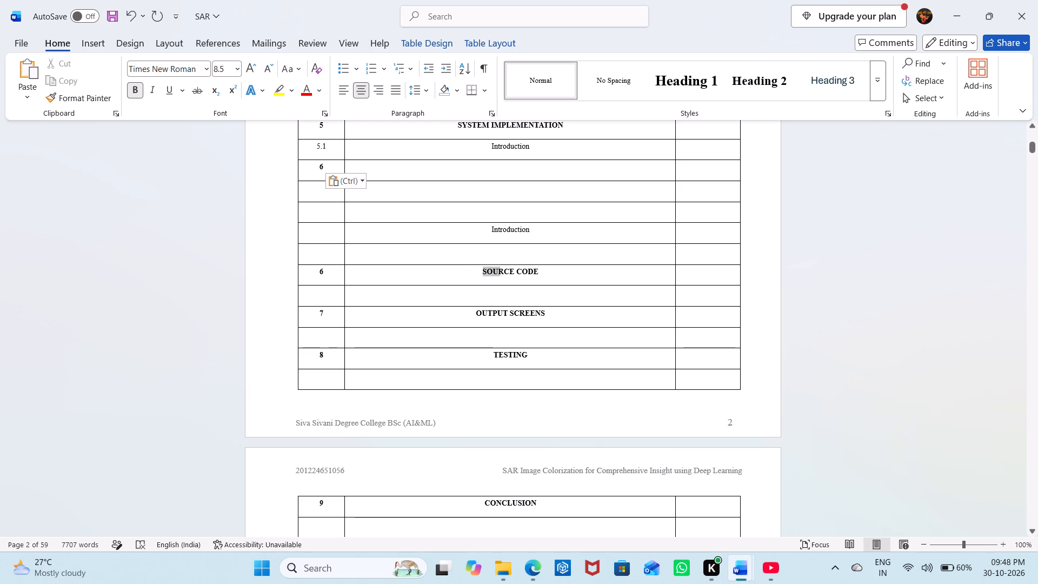
{"action": "left_click_drag", "start_coordinate": [525, 273], "coordinate": [576, 276]}
{"action": "key", "text": "ctrl+c"}
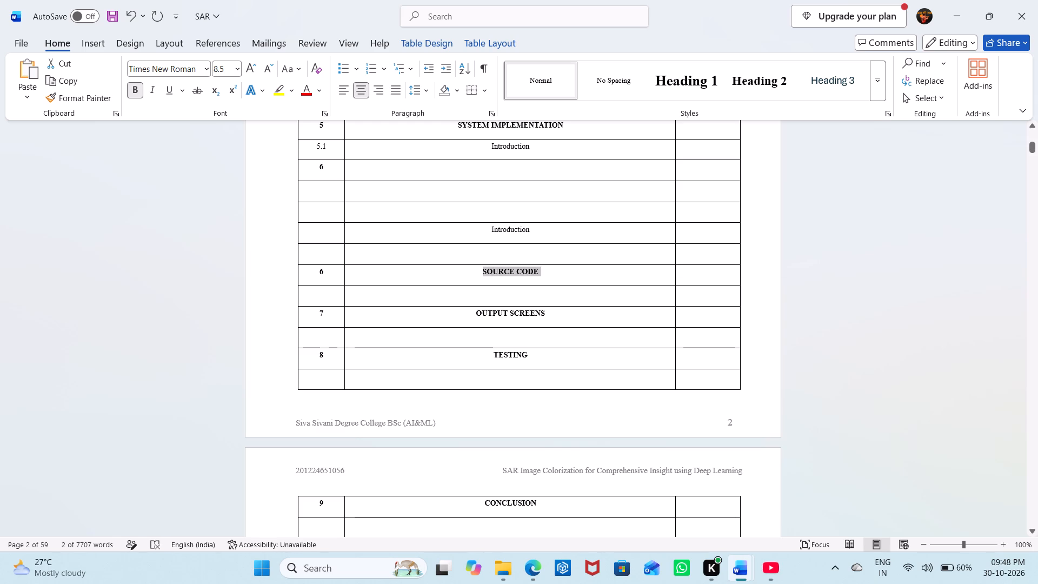
{"action": "left_click", "coordinate": [537, 168]}
{"action": "key", "text": "ctrl+v"}
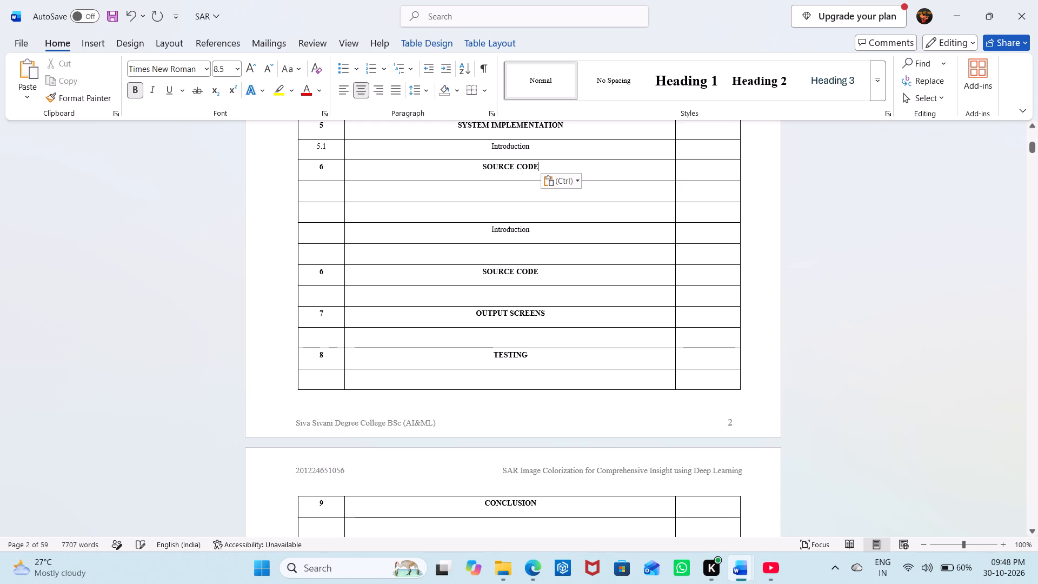
Delete the leftover Introduction title from the unnumbered row below SOURCE CODE.
{"action": "left_click_drag", "start_coordinate": [486, 230], "coordinate": [545, 233]}
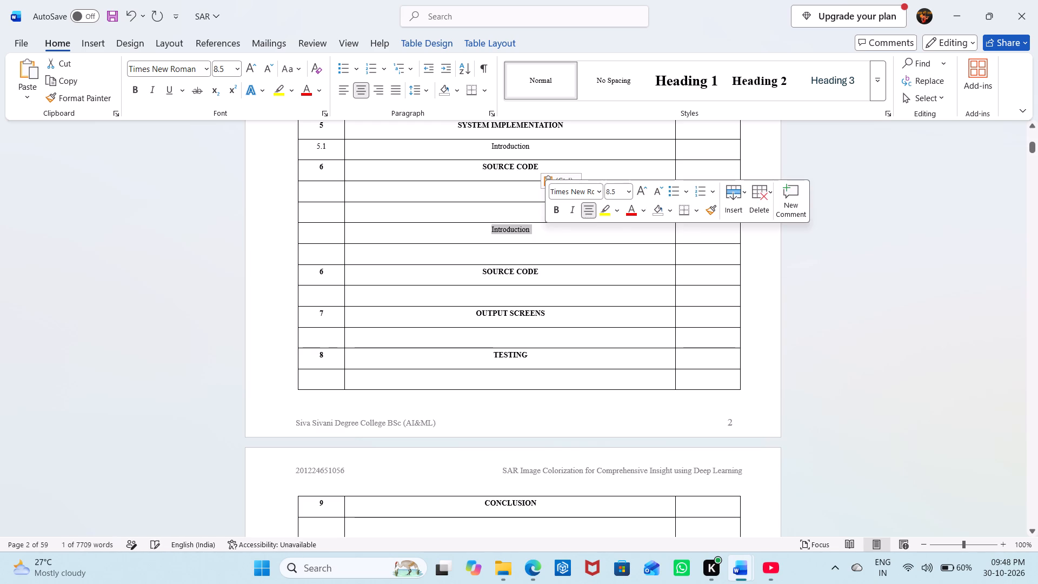
{"action": "key", "text": "Delete"}
Delete the original SOURCE CODE title and its number 6 from the lower row.
{"action": "left_click_drag", "start_coordinate": [478, 271], "coordinate": [538, 273]}
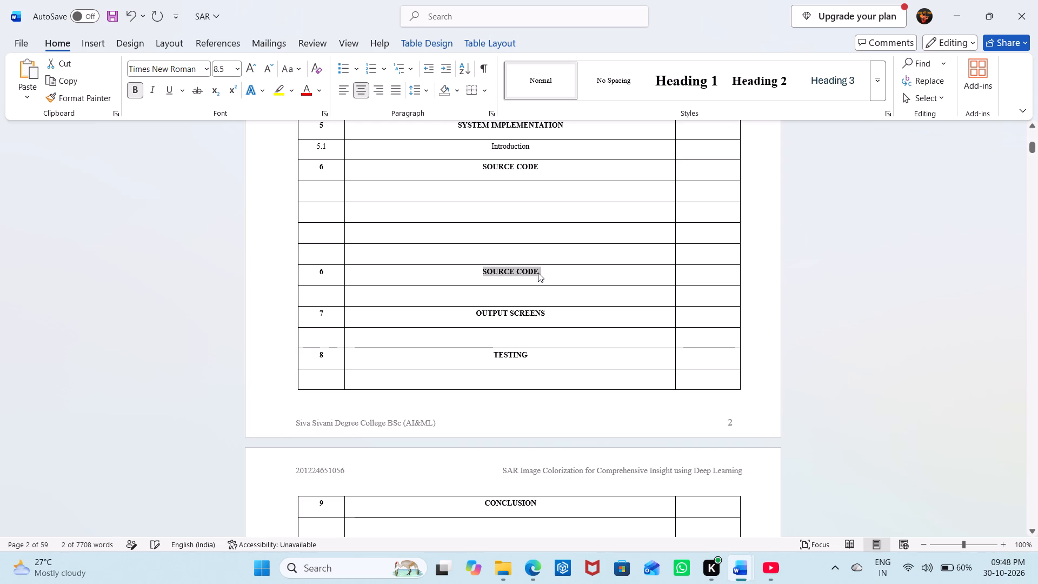
{"action": "key", "text": "Delete"}
{"action": "left_click_drag", "start_coordinate": [317, 272], "coordinate": [324, 272]}
{"action": "key", "text": "Delete"}
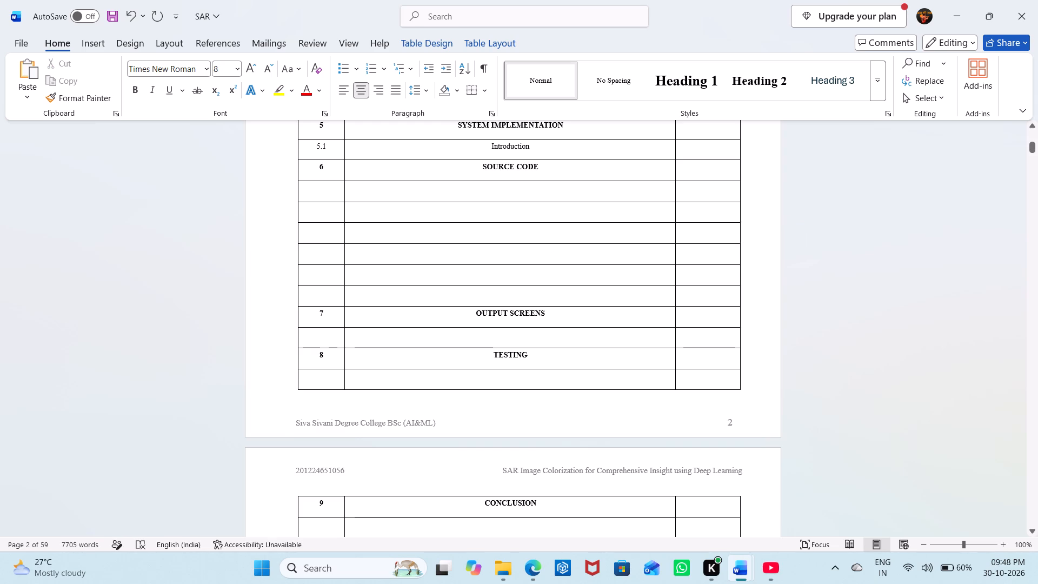
Copy the number 7 and its OUTPUT SCREENS title into the empty row directly below SOURCE CODE.
{"action": "left_click_drag", "start_coordinate": [318, 311], "coordinate": [326, 313]}
{"action": "left_click_drag", "start_coordinate": [326, 313], "coordinate": [325, 314]}
{"action": "key", "text": "ctrl+c"}
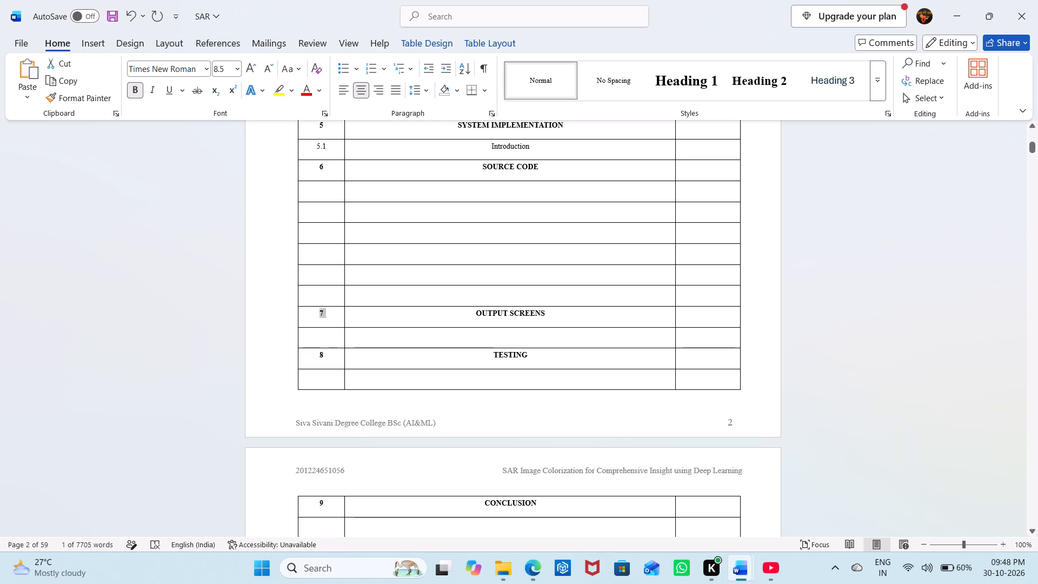
{"action": "left_click", "coordinate": [328, 189]}
{"action": "key", "text": "ctrl+v"}
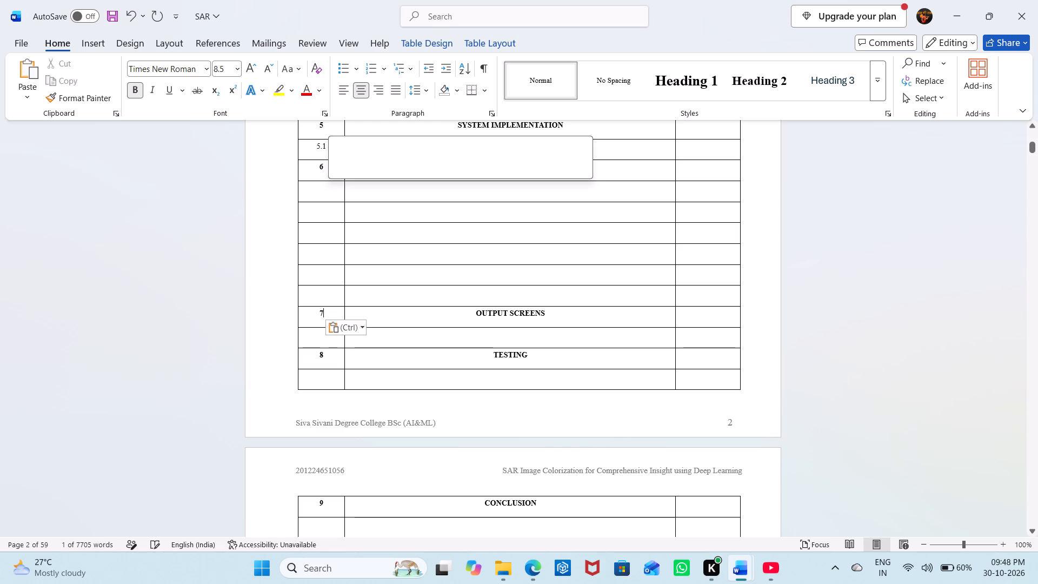
{"action": "double_click", "coordinate": [328, 189]}
{"action": "key", "text": "ctrl+v"}
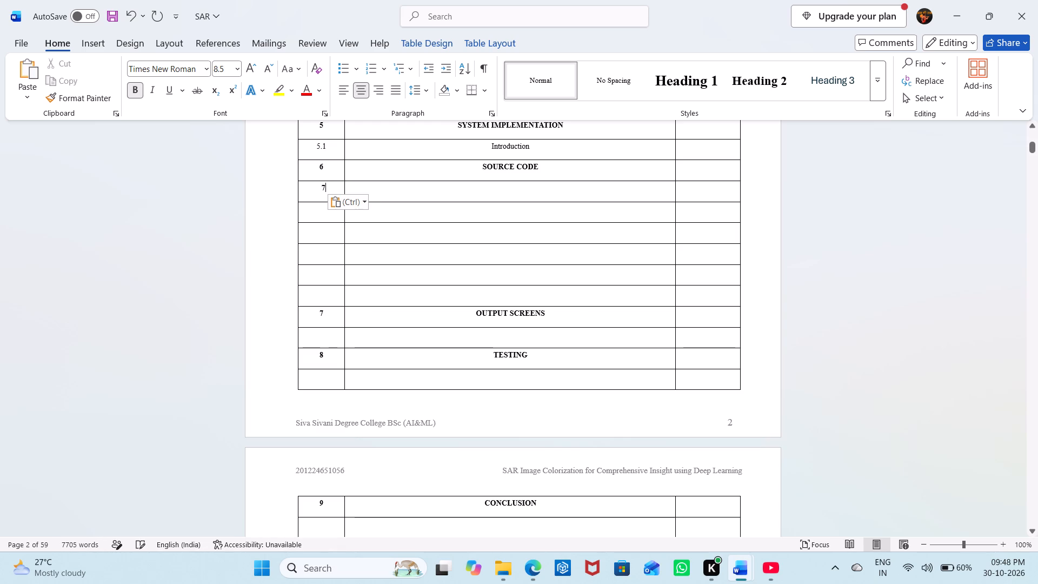
{"action": "left_click_drag", "start_coordinate": [470, 312], "coordinate": [480, 314]}
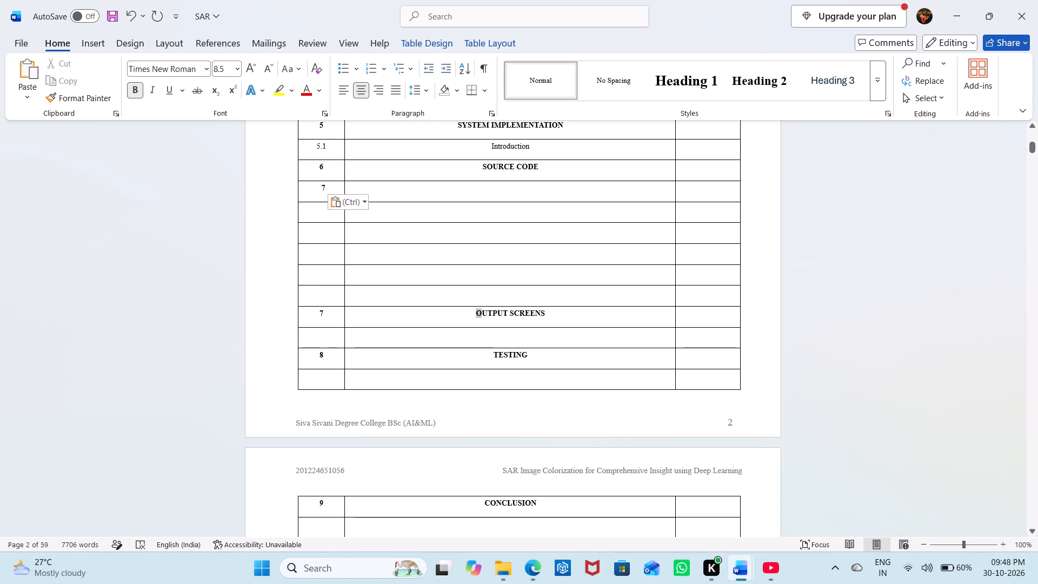
{"action": "left_click_drag", "start_coordinate": [480, 314], "coordinate": [483, 317]}
{"action": "left_click", "coordinate": [473, 309]}
{"action": "left_click_drag", "start_coordinate": [477, 308], "coordinate": [574, 321]}
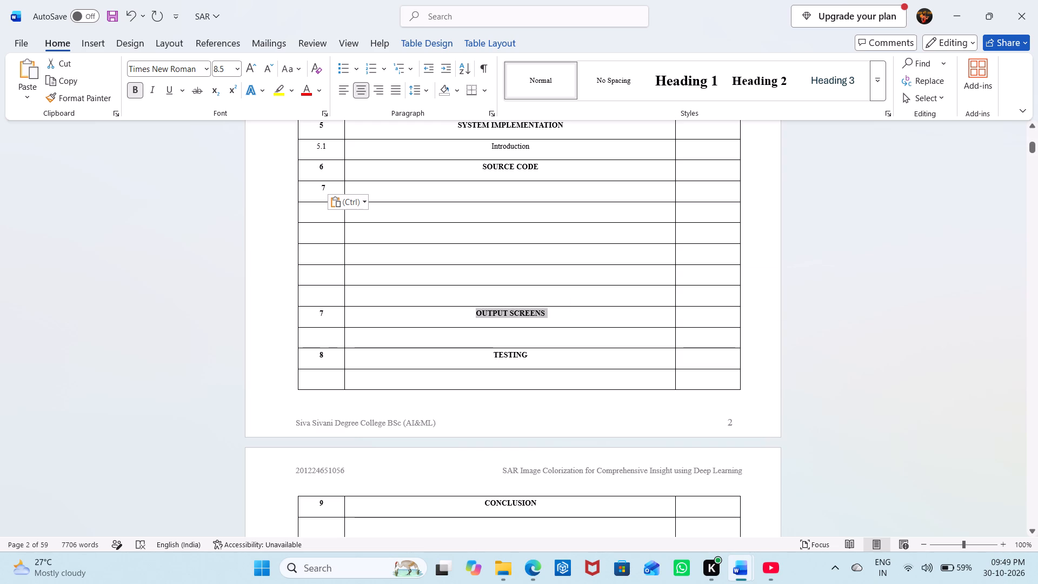
{"action": "key", "text": "ctrl+c"}
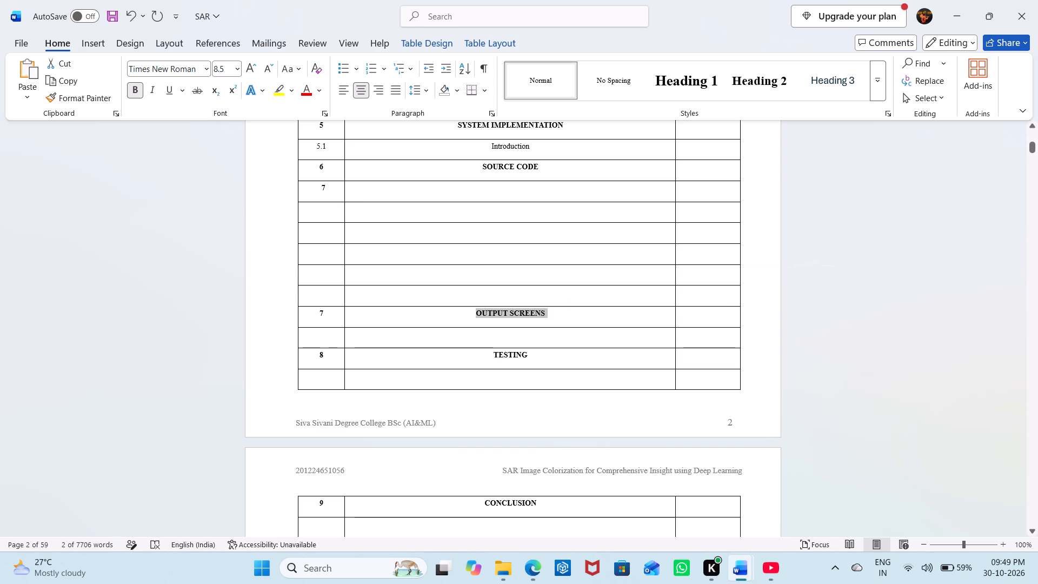
{"action": "left_click", "coordinate": [550, 192]}
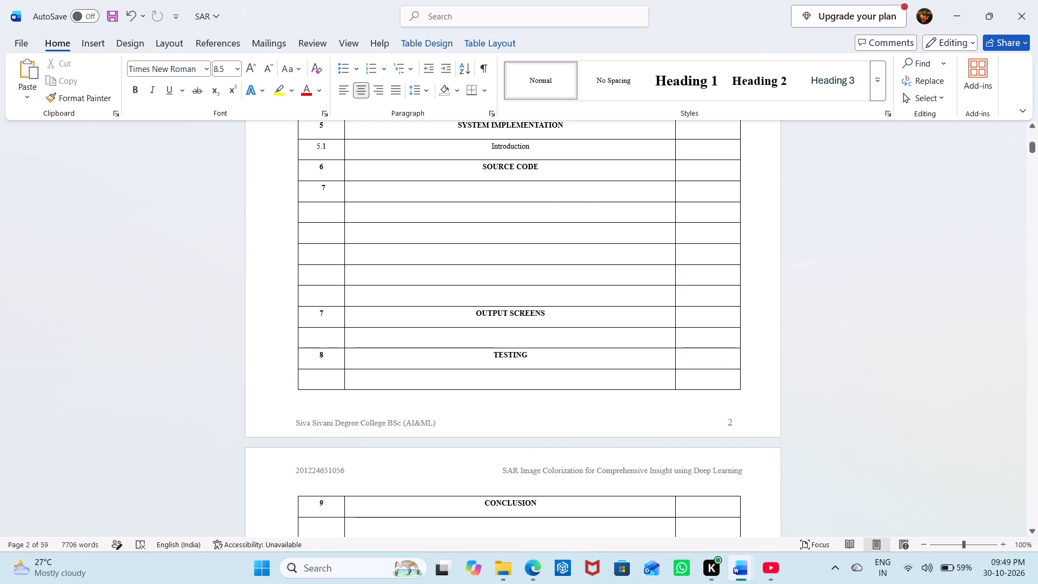
{"action": "key", "text": "ctrl+v"}
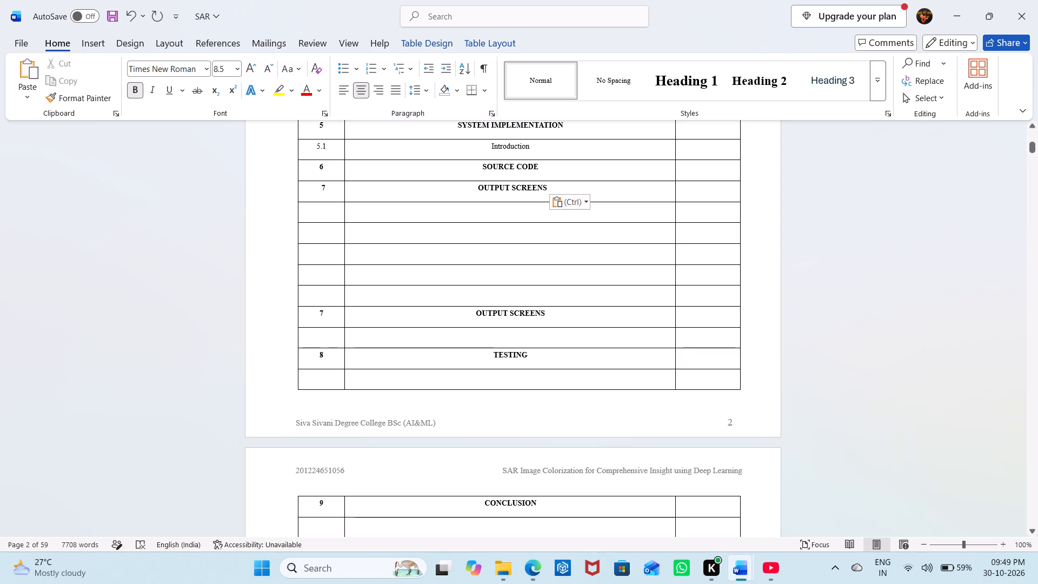
Delete the original number 7 from the lower OUTPUT SCREENS row.
{"action": "left_click_drag", "start_coordinate": [317, 313], "coordinate": [335, 313]}
{"action": "key", "text": "Delete"}
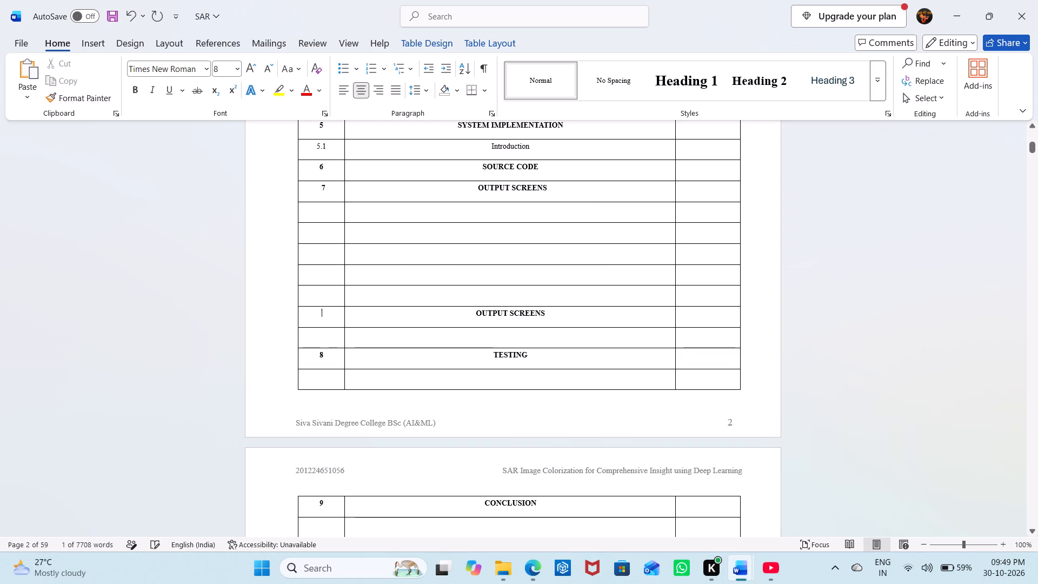
{"action": "left_click_drag", "start_coordinate": [470, 314], "coordinate": [525, 311]}
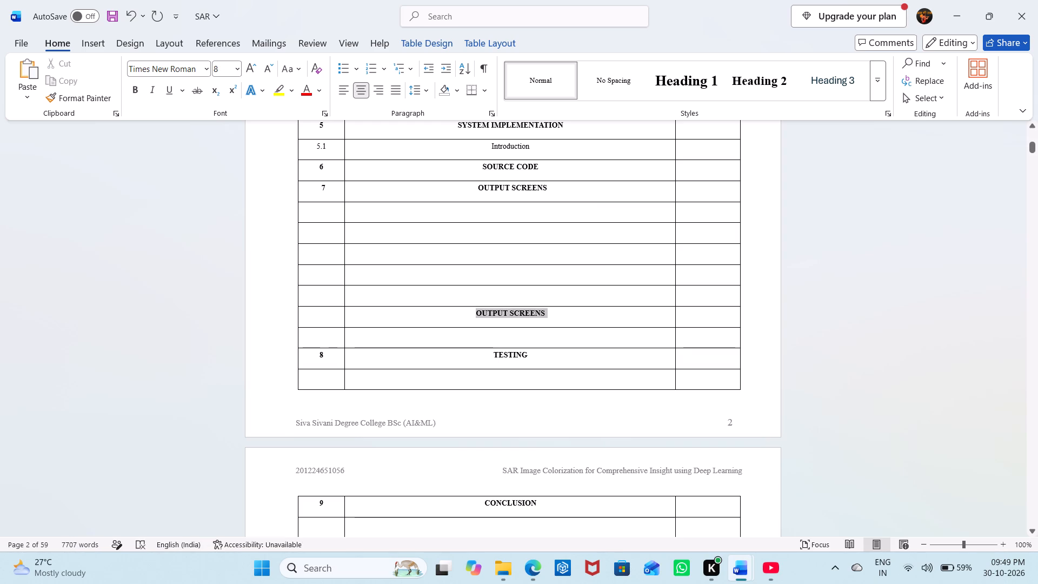
{"action": "left_click_drag", "start_coordinate": [525, 311], "coordinate": [526, 311]}
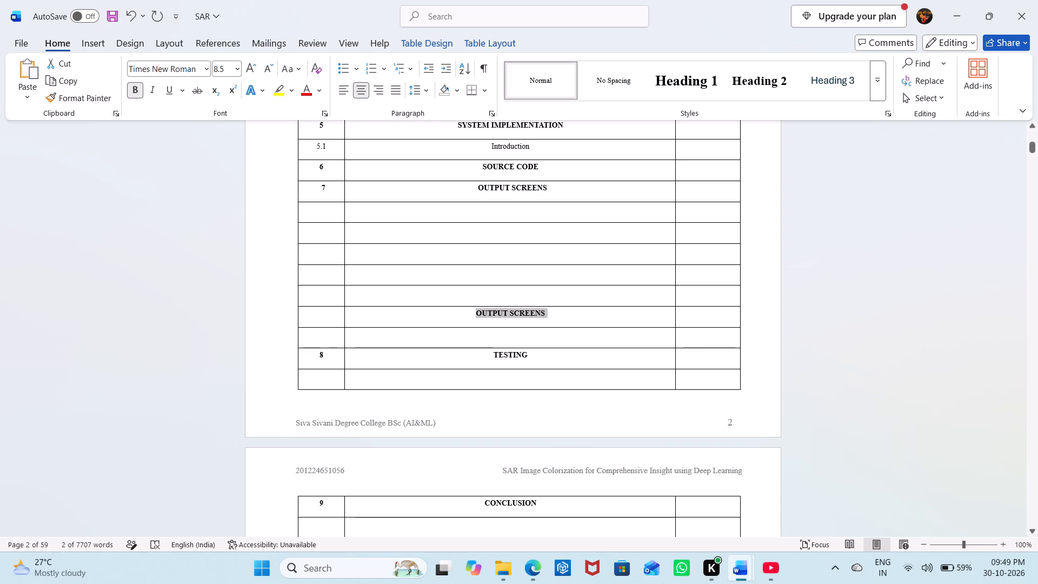
Move the number 8 from the TESTING row to the empty number cell directly below 7.
{"action": "left_click_drag", "start_coordinate": [311, 359], "coordinate": [322, 359]}
{"action": "key", "text": "ctrl+c"}
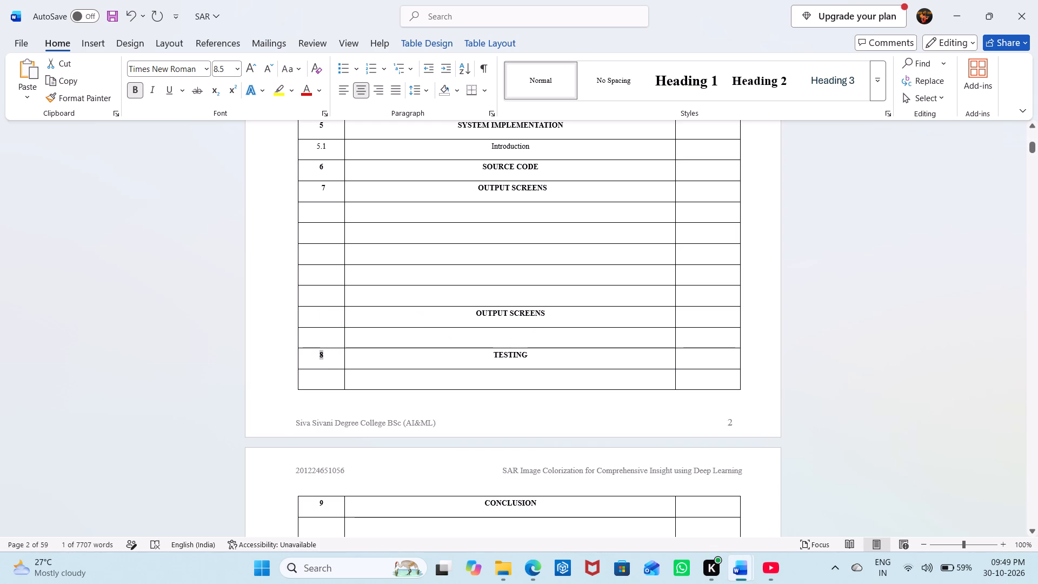
{"action": "left_click", "coordinate": [322, 210]}
{"action": "key", "text": "ctrl+v"}
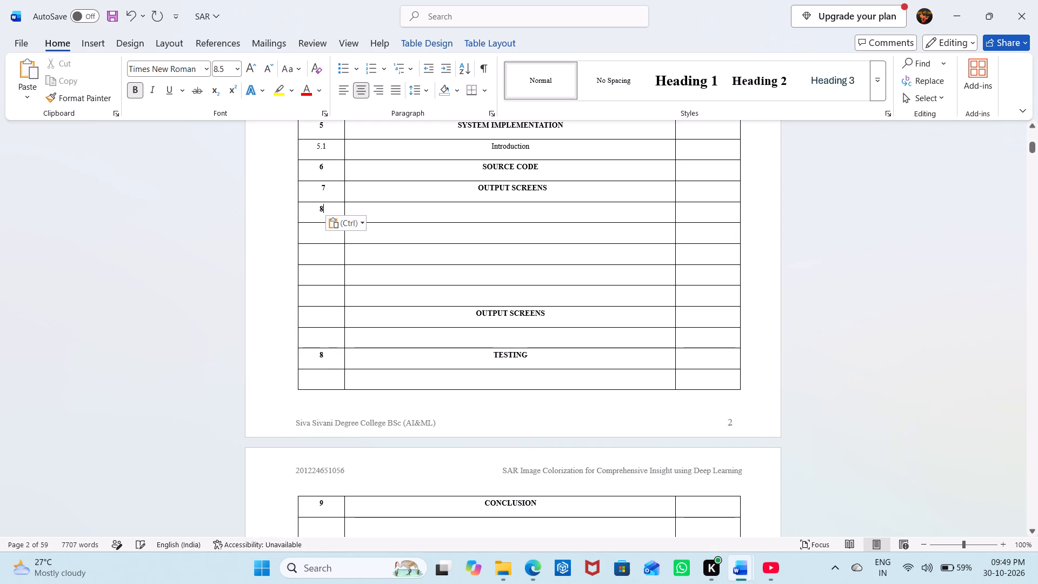
{"action": "left_click_drag", "start_coordinate": [313, 349], "coordinate": [324, 350]}
{"action": "left_click_drag", "start_coordinate": [317, 354], "coordinate": [328, 355]}
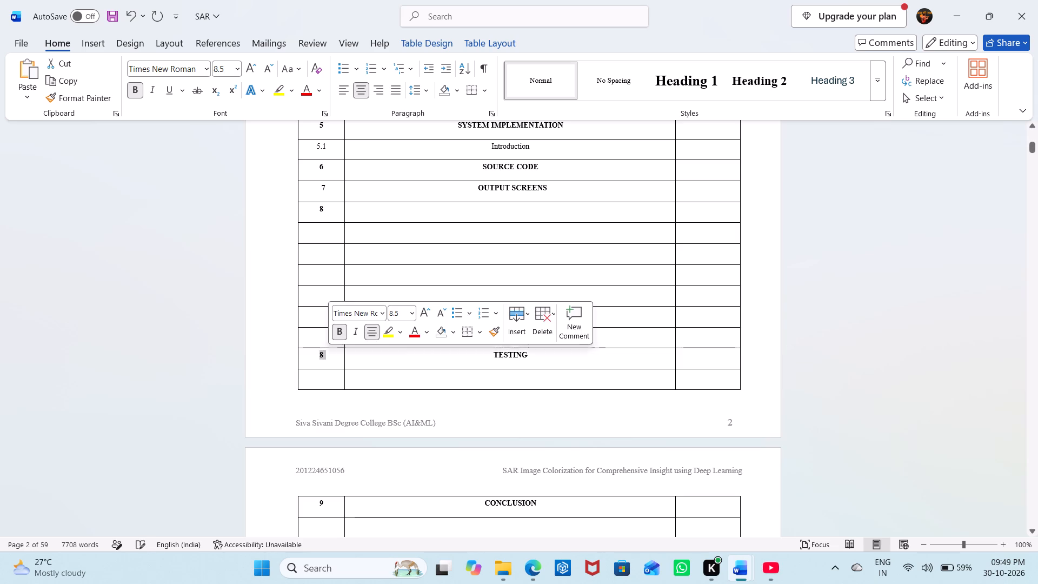
{"action": "key", "text": "Delete"}
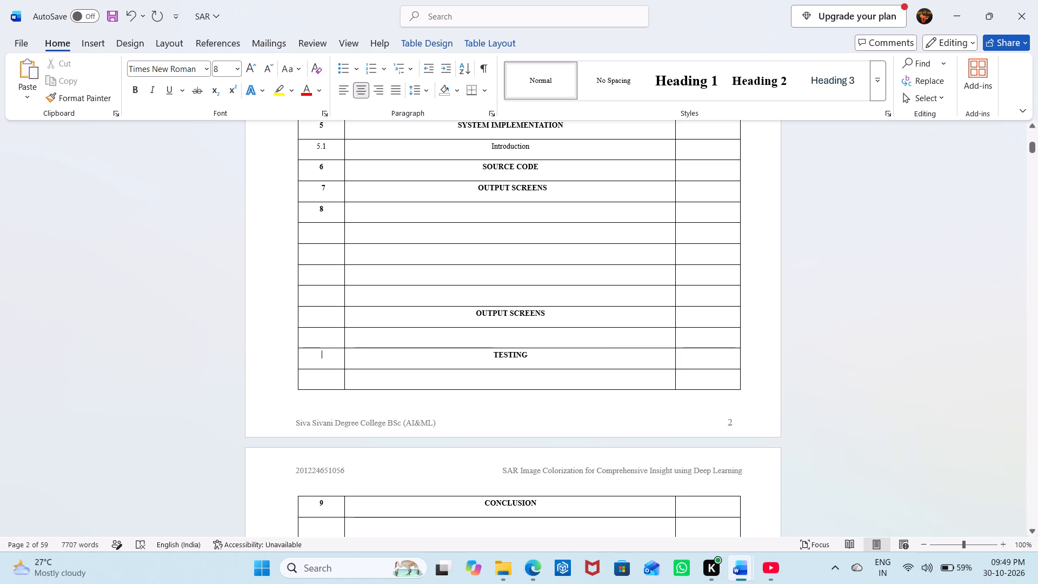
Copy the TESTING title into the empty title cell of row 8.
{"action": "left_click_drag", "start_coordinate": [491, 355], "coordinate": [508, 360]}
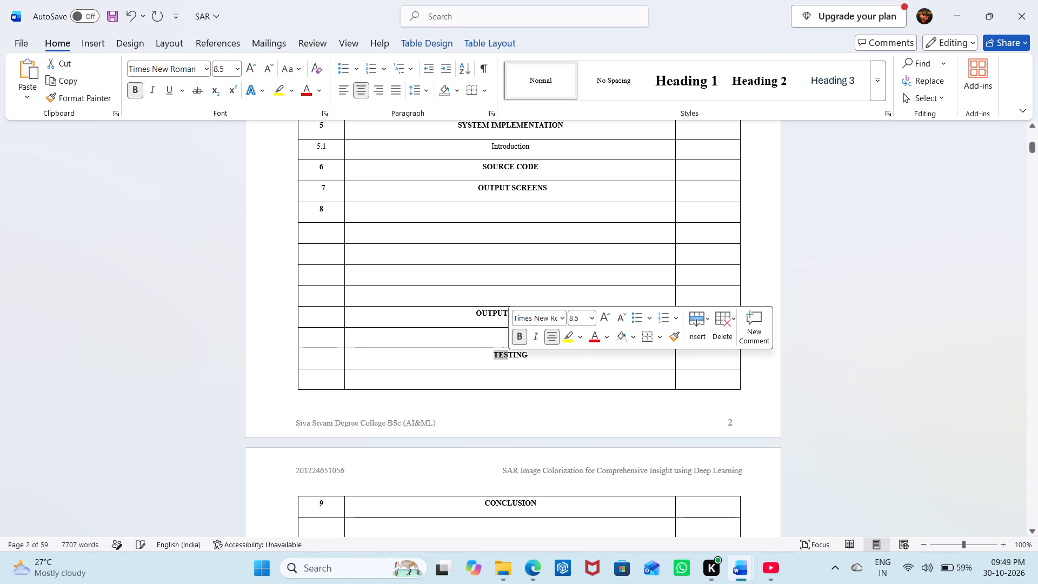
{"action": "left_click", "coordinate": [492, 356]}
{"action": "left_click_drag", "start_coordinate": [493, 353], "coordinate": [532, 353]}
{"action": "key", "text": "ctrl+c"}
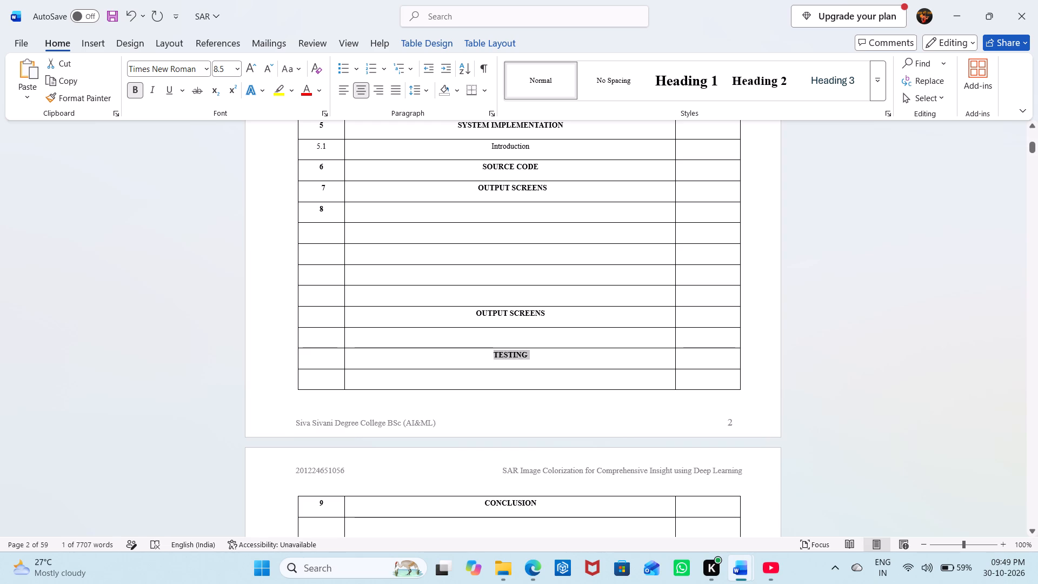
{"action": "left_click", "coordinate": [530, 210]}
{"action": "key", "text": "ctrl+v"}
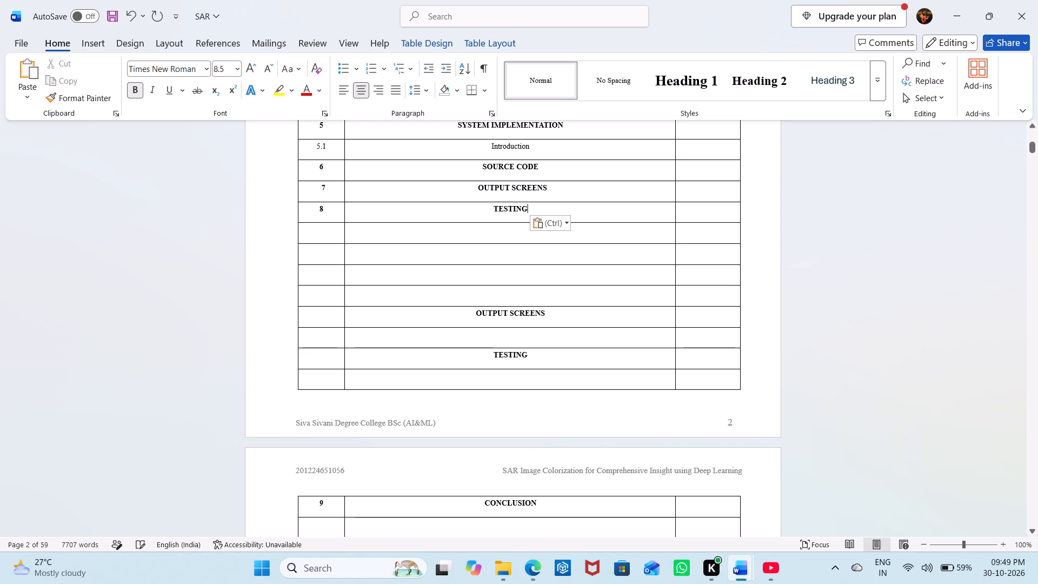
Delete the leftover OUTPUT SCREENS and TESTING titles from the unnumbered lower rows of the index table.
{"action": "left_click_drag", "start_coordinate": [470, 313], "coordinate": [580, 325]}
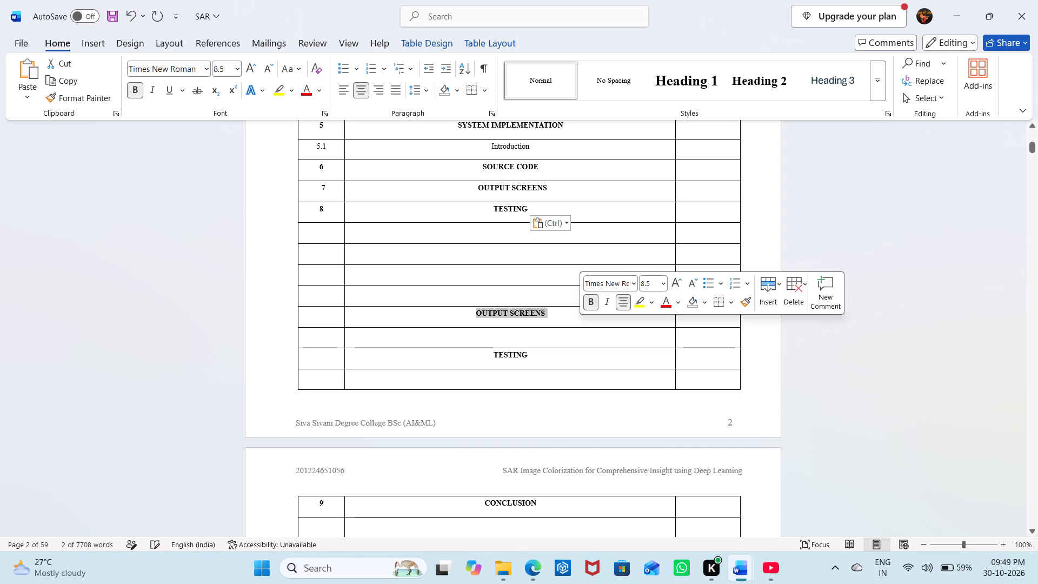
{"action": "key", "text": "Delete"}
{"action": "left_click_drag", "start_coordinate": [494, 355], "coordinate": [524, 356]}
{"action": "key", "text": "Delete"}
{"action": "left_click", "coordinate": [524, 356]}
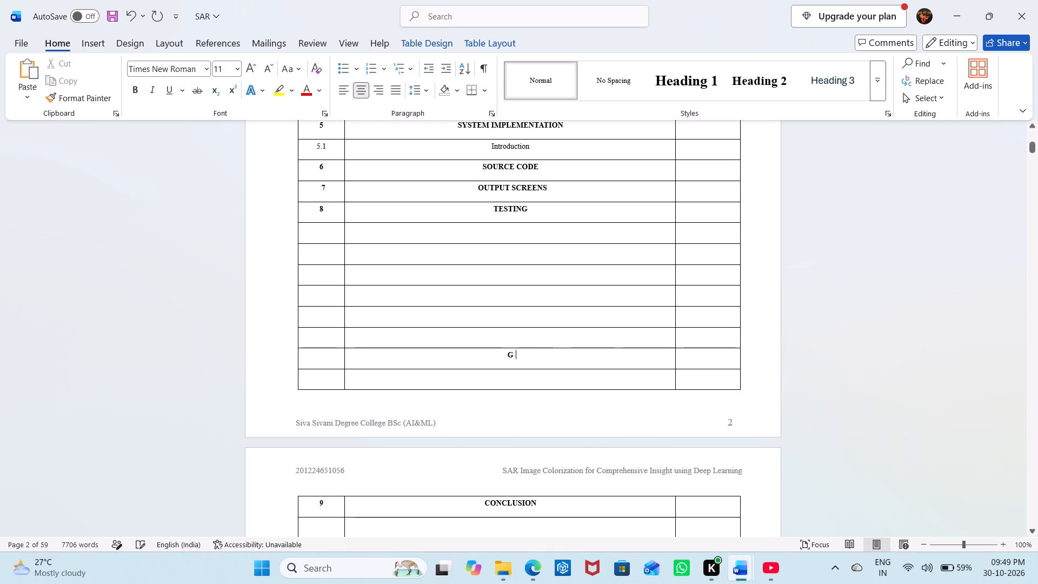
{"action": "left_click_drag", "start_coordinate": [505, 357], "coordinate": [520, 357]}
{"action": "key", "text": "Delete"}
Remove the college name line and the page number from the footer of the index page.
{"action": "left_click", "coordinate": [297, 420]}
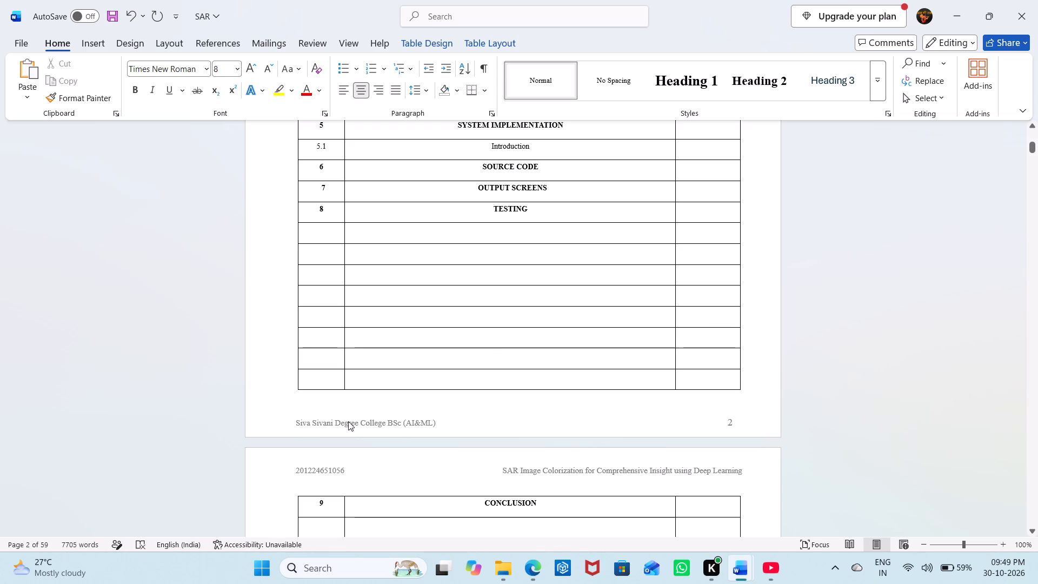
{"action": "left_click", "coordinate": [361, 421]}
{"action": "double_click", "coordinate": [327, 420]}
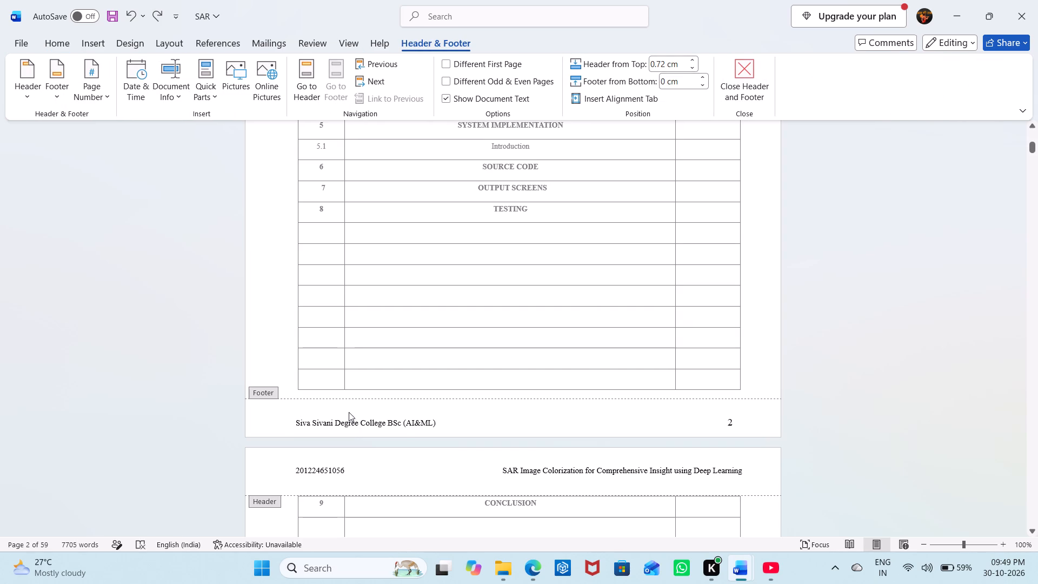
{"action": "key", "text": "Delete"}
{"action": "key", "text": "Delete"}
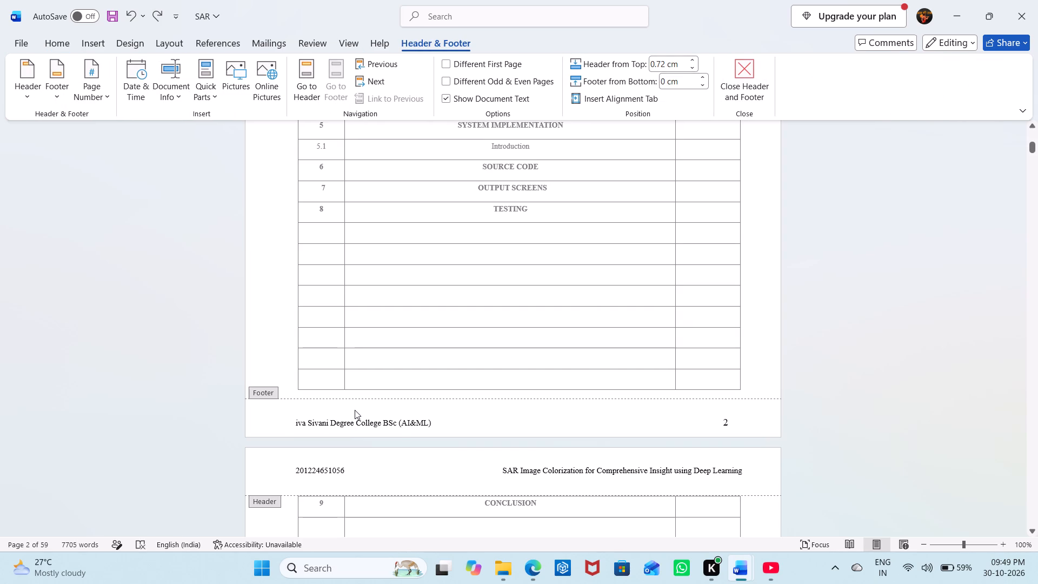
{"action": "left_click_drag", "start_coordinate": [296, 422], "coordinate": [335, 422]}
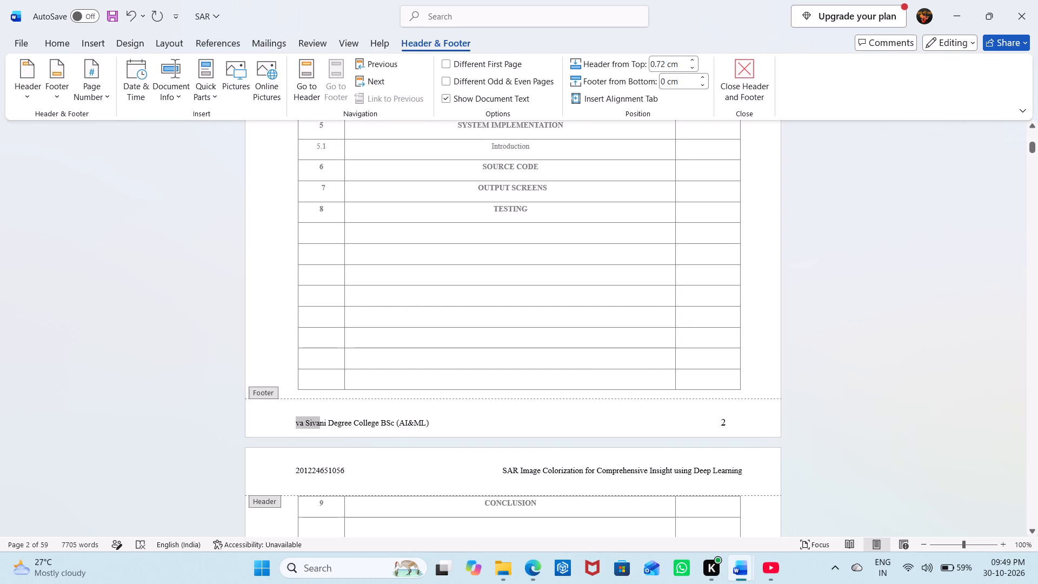
{"action": "left_click_drag", "start_coordinate": [335, 422], "coordinate": [436, 419]}
{"action": "key", "text": "Delete"}
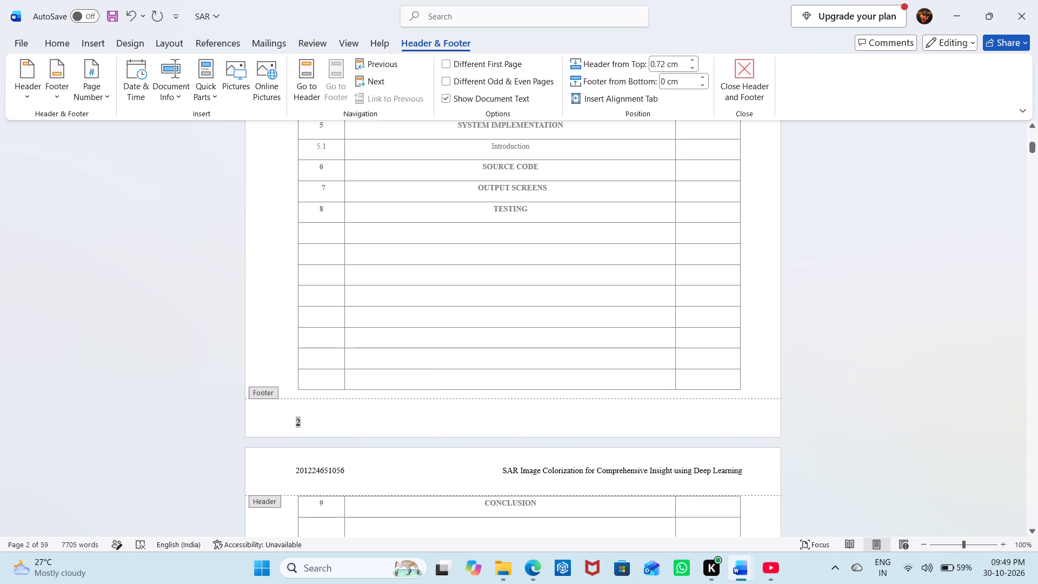
{"action": "left_click_drag", "start_coordinate": [292, 420], "coordinate": [325, 422]}
{"action": "key", "text": "Delete"}
{"action": "left_click", "coordinate": [264, 375]}
{"action": "left_click", "coordinate": [384, 422]}
Clear the student ID number and the SAR Image Colorization project title from the index page's header.
{"action": "key", "text": "Up"}
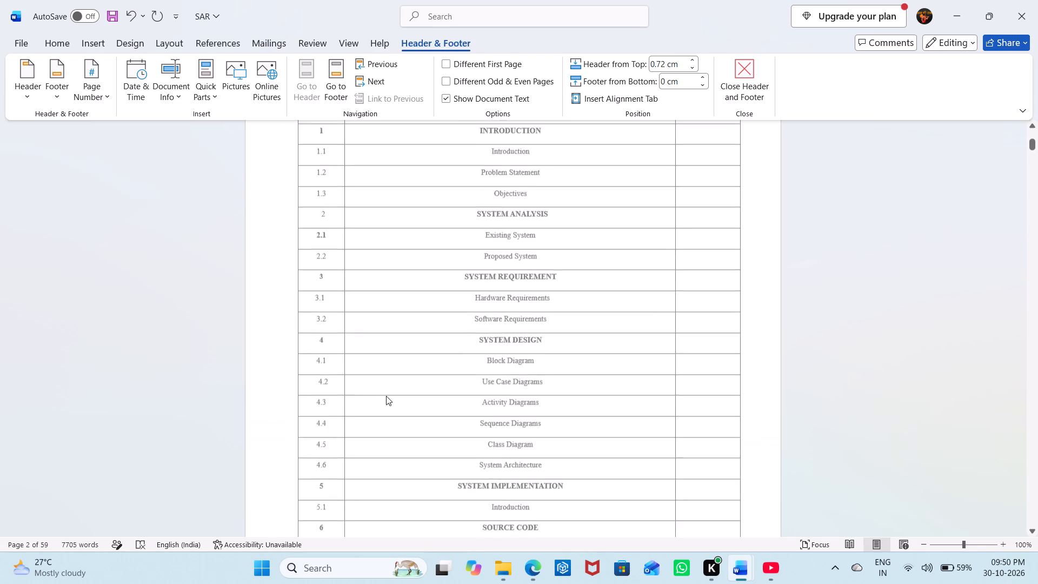
{"action": "key", "text": "Up"}
{"action": "key", "text": "Up"}
{"action": "key", "text": "Up"}
{"action": "key", "text": "Up"}
{"action": "key", "text": "Up"}
{"action": "key", "text": "Up"}
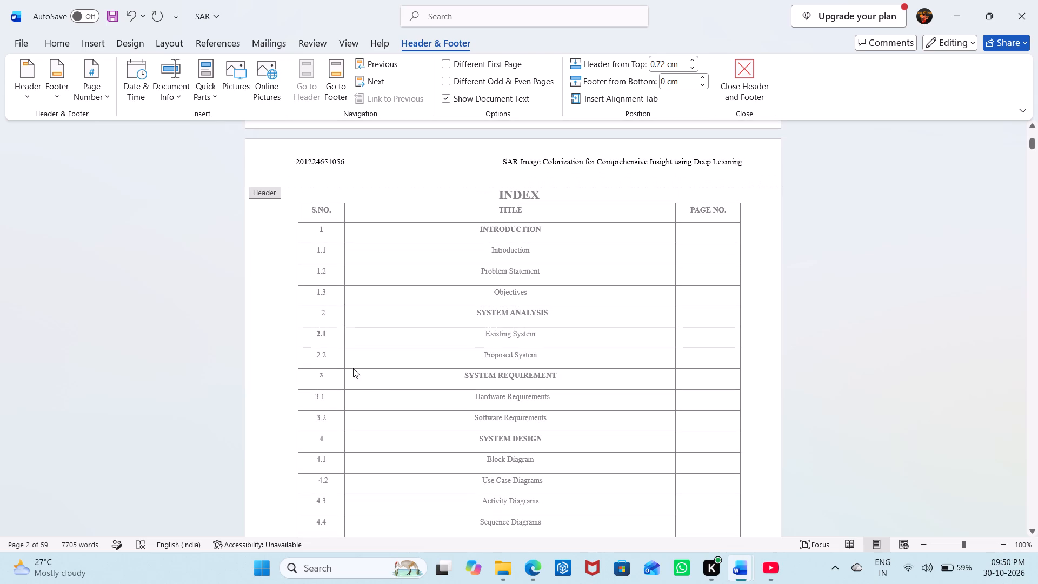
{"action": "left_click_drag", "start_coordinate": [294, 162], "coordinate": [402, 165]}
{"action": "key", "text": "Delete"}
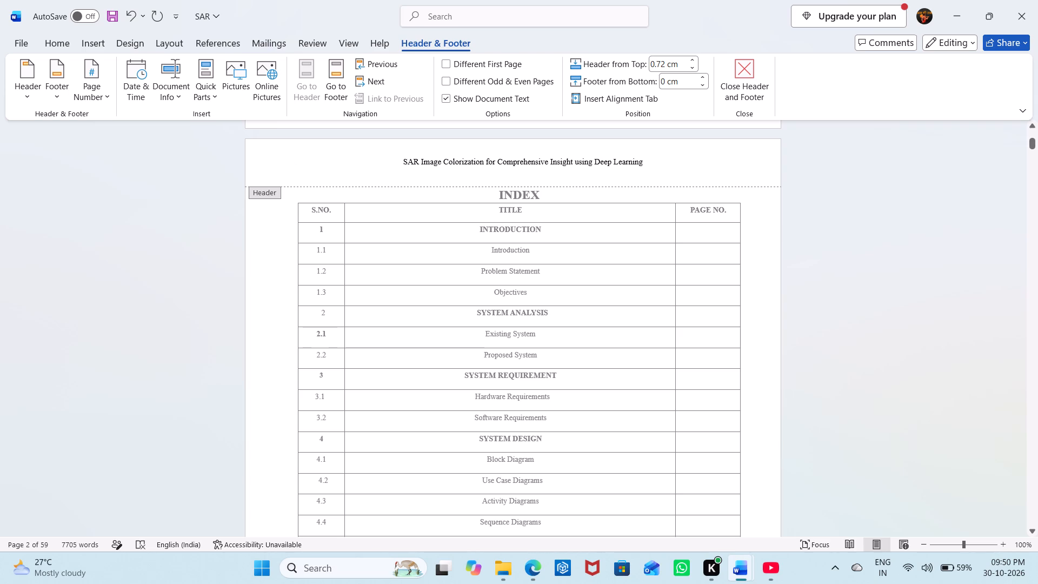
{"action": "left_click_drag", "start_coordinate": [402, 158], "coordinate": [608, 170]}
{"action": "key", "text": "Delete"}
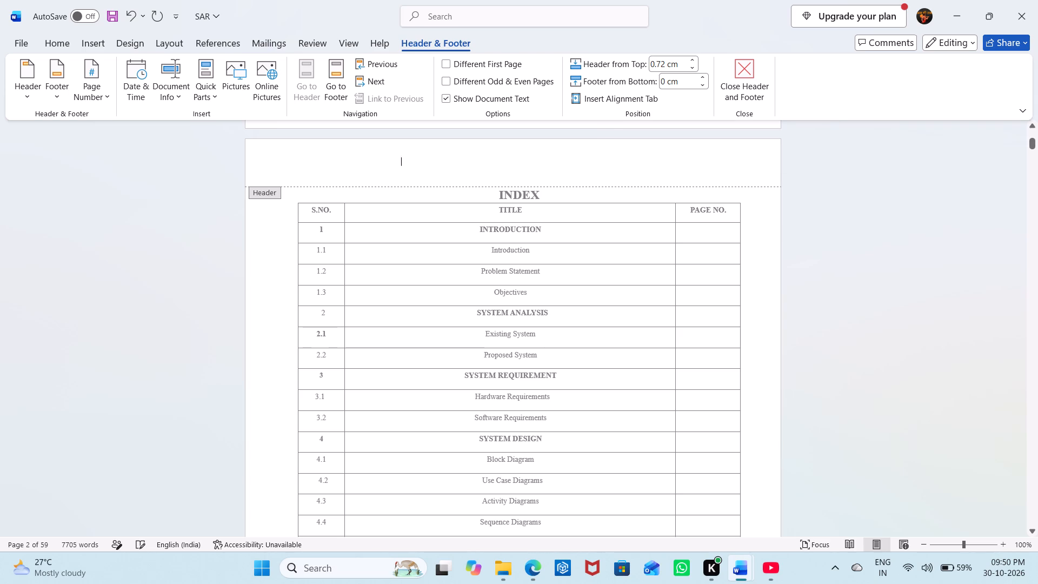
Leave header editing and return to the body text of the index page.
{"action": "left_click", "coordinate": [574, 174]}
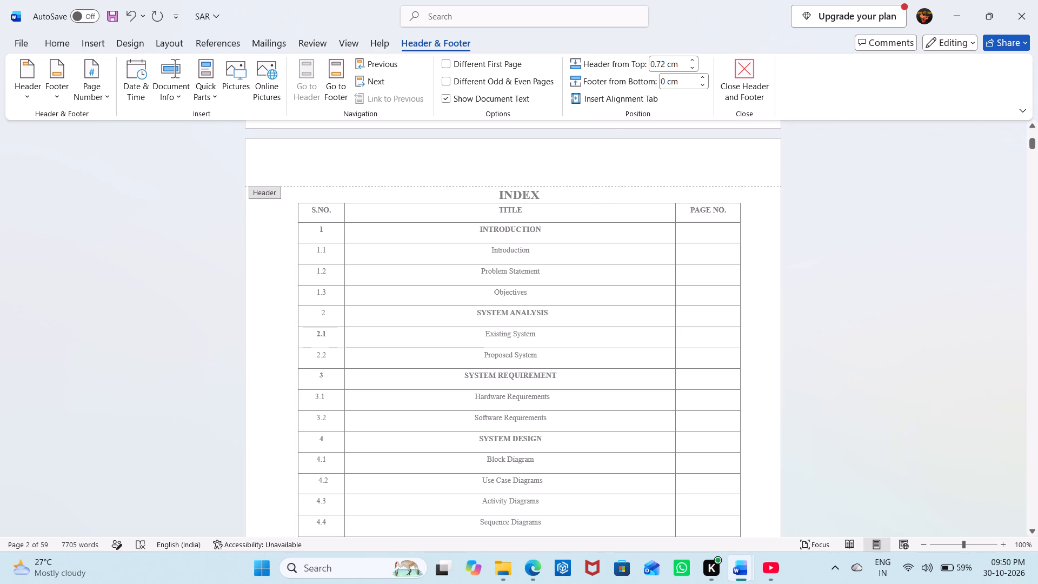
{"action": "left_click", "coordinate": [613, 174]}
{"action": "left_click", "coordinate": [706, 304]}
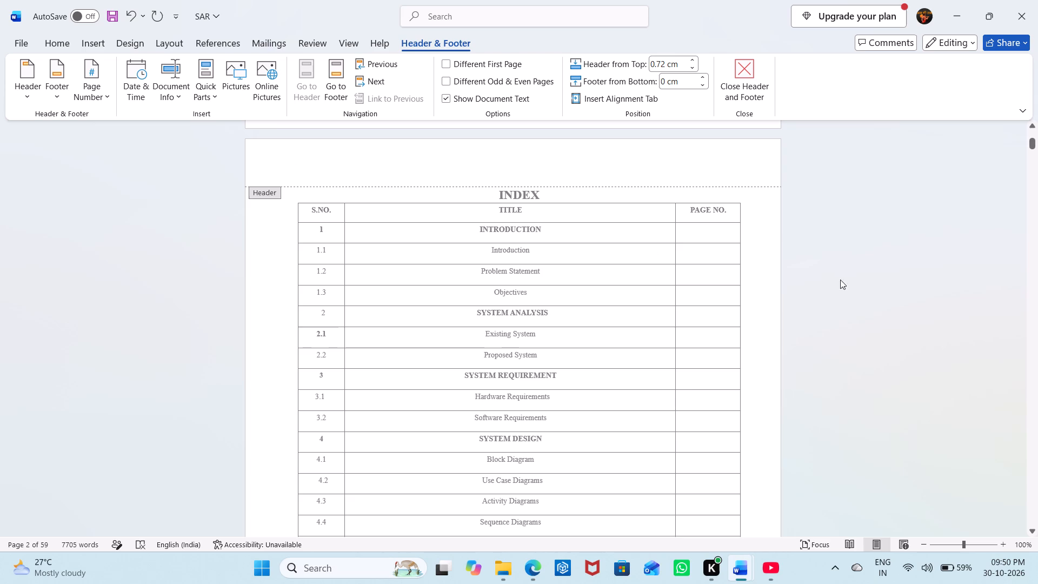
{"action": "double_click", "coordinate": [851, 280]}
{"action": "key", "text": "Delete"}
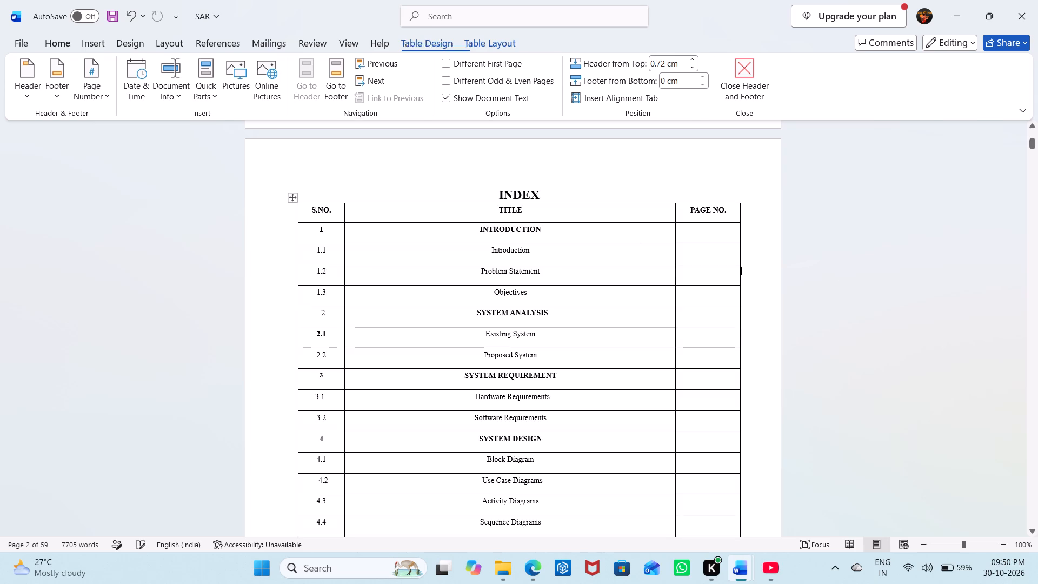
Look through the index table's rows, from the INDEX heading down to its continuation on the following page.
{"action": "key", "text": "Down"}
{"action": "key", "text": "Down"}
{"action": "key", "text": "Down"}
{"action": "key", "text": "Down"}
{"action": "key", "text": "Down"}
{"action": "key", "text": "Down"}
{"action": "key", "text": "Down"}
{"action": "key", "text": "Down"}
{"action": "key", "text": "Down"}
{"action": "key", "text": "Down"}
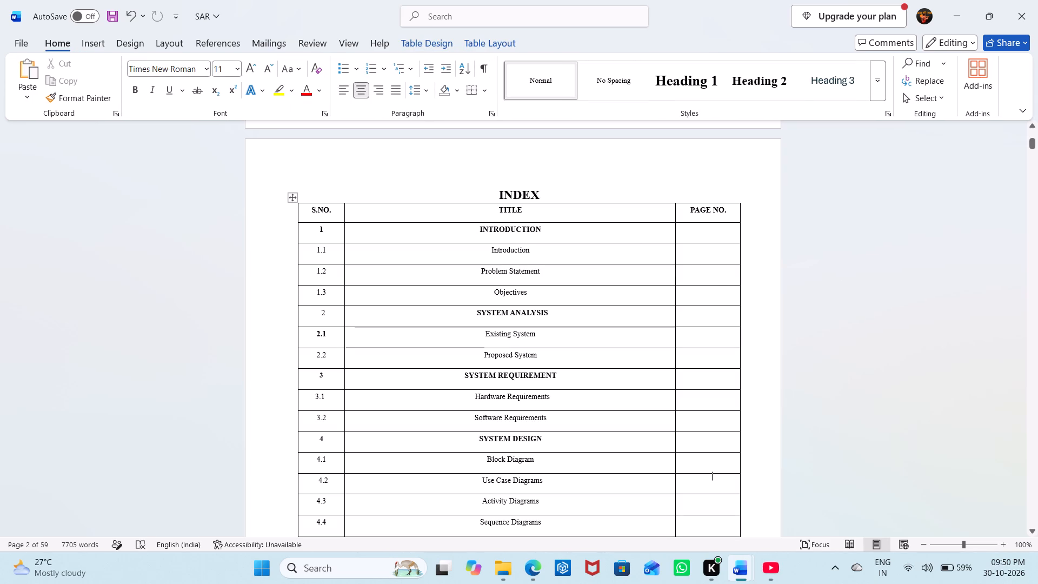
{"action": "key", "text": "Down"}
{"action": "key", "text": "Down"}
{"action": "key", "text": "Down"}
{"action": "key", "text": "Down"}
{"action": "key", "text": "Down"}
{"action": "key", "text": "Down"}
{"action": "key", "text": "Down"}
{"action": "key", "text": "Down"}
{"action": "key", "text": "Down"}
{"action": "key", "text": "Down"}
{"action": "key", "text": "Down"}
{"action": "key", "text": "Down"}
{"action": "key", "text": "Down"}
{"action": "key", "text": "Down"}
{"action": "key", "text": "Down"}
{"action": "key", "text": "Down"}
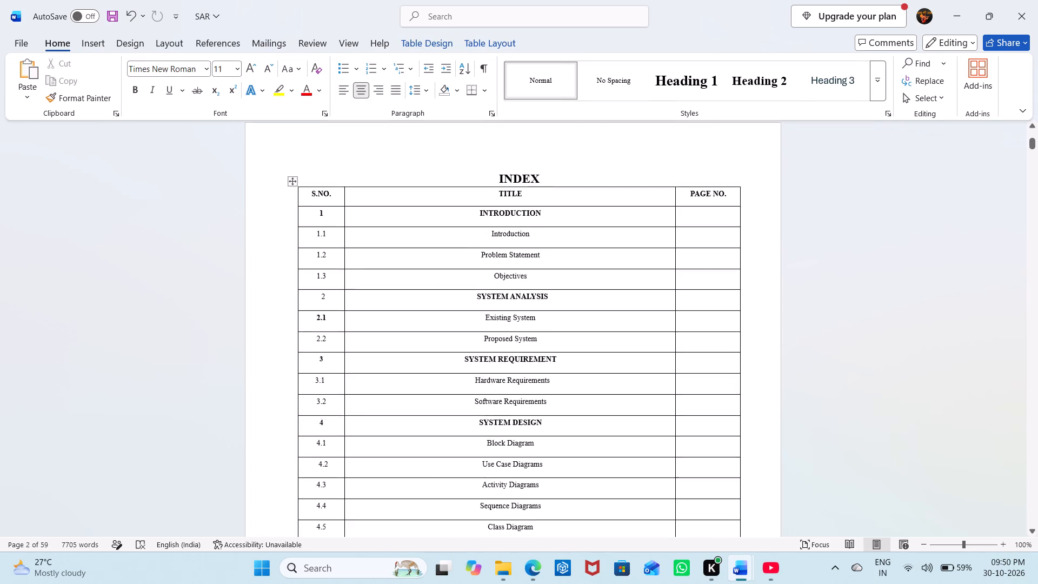
{"action": "key", "text": "Down"}
{"action": "key", "text": "Down"}
{"action": "key", "text": "Down"}
{"action": "key", "text": "Down"}
{"action": "key", "text": "Down"}
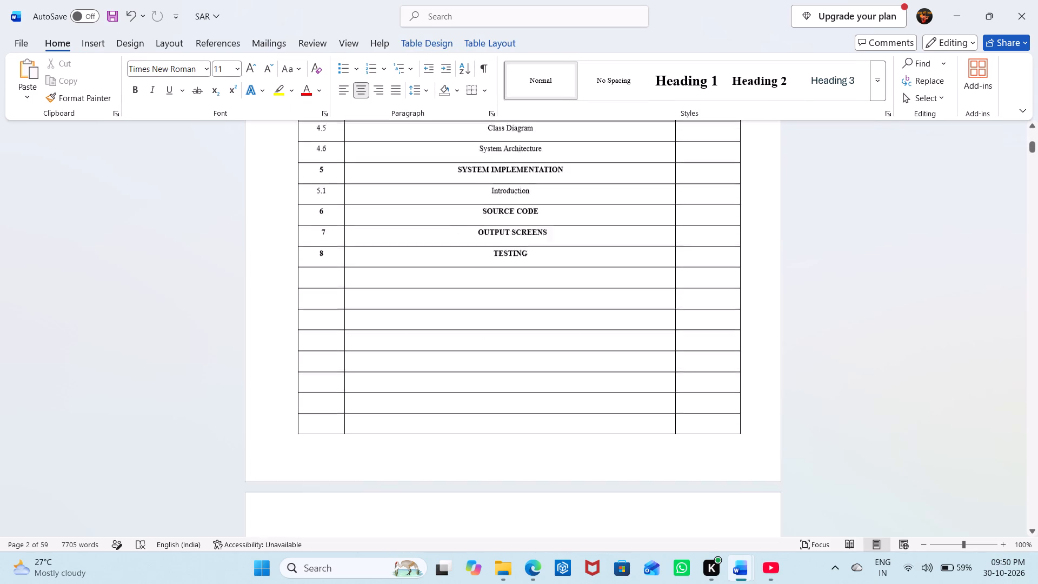
{"action": "key", "text": "Up"}
{"action": "key", "text": "Up"}
{"action": "key", "text": "Up"}
{"action": "key", "text": "Up"}
{"action": "key", "text": "Up"}
{"action": "key", "text": "Up"}
{"action": "key", "text": "Up"}
{"action": "key", "text": "Up"}
{"action": "key", "text": "Up"}
{"action": "key", "text": "Up"}
{"action": "key", "text": "Up"}
{"action": "key", "text": "Up"}
{"action": "key", "text": "Up"}
{"action": "key", "text": "Up"}
{"action": "key", "text": "Up"}
{"action": "key", "text": "Up"}
{"action": "key", "text": "Up"}
{"action": "key", "text": "Up"}
{"action": "key", "text": "Up"}
{"action": "key", "text": "Up"}
{"action": "key", "text": "Up"}
{"action": "key", "text": "Up"}
{"action": "key", "text": "Up"}
{"action": "key", "text": "Up"}
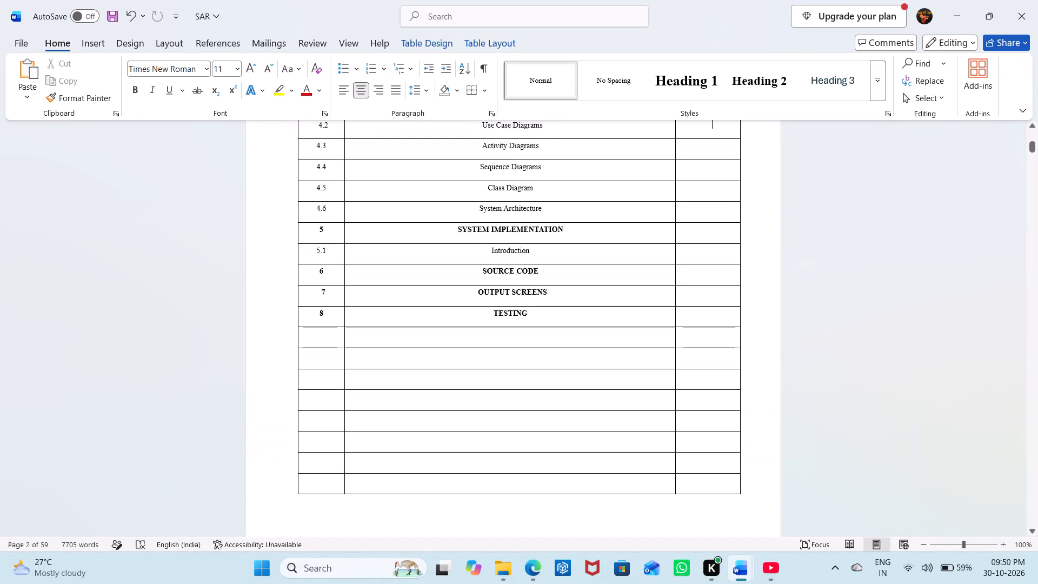
{"action": "key", "text": "Up"}
{"action": "key", "text": "Up"}
{"action": "key", "text": "Up"}
{"action": "key", "text": "Up"}
{"action": "key", "text": "Up"}
{"action": "key", "text": "Up"}
{"action": "key", "text": "Up"}
{"action": "key", "text": "Up"}
{"action": "key", "text": "Up"}
{"action": "key", "text": "Up"}
{"action": "key", "text": "Up"}
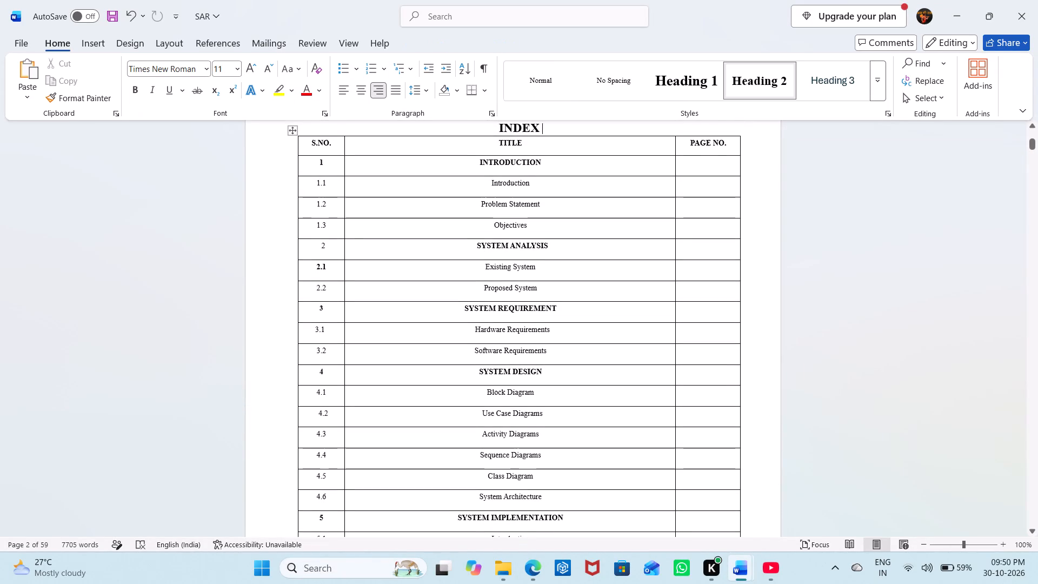
{"action": "key", "text": "Up"}
{"action": "key", "text": "Down"}
{"action": "key", "text": "Down"}
{"action": "key", "text": "Down"}
{"action": "key", "text": "Down"}
{"action": "key", "text": "Down"}
{"action": "key", "text": "Down"}
{"action": "key", "text": "Down"}
{"action": "key", "text": "Down"}
{"action": "key", "text": "Down"}
{"action": "key", "text": "Down"}
{"action": "key", "text": "Down"}
{"action": "key", "text": "Down"}
{"action": "key", "text": "Down"}
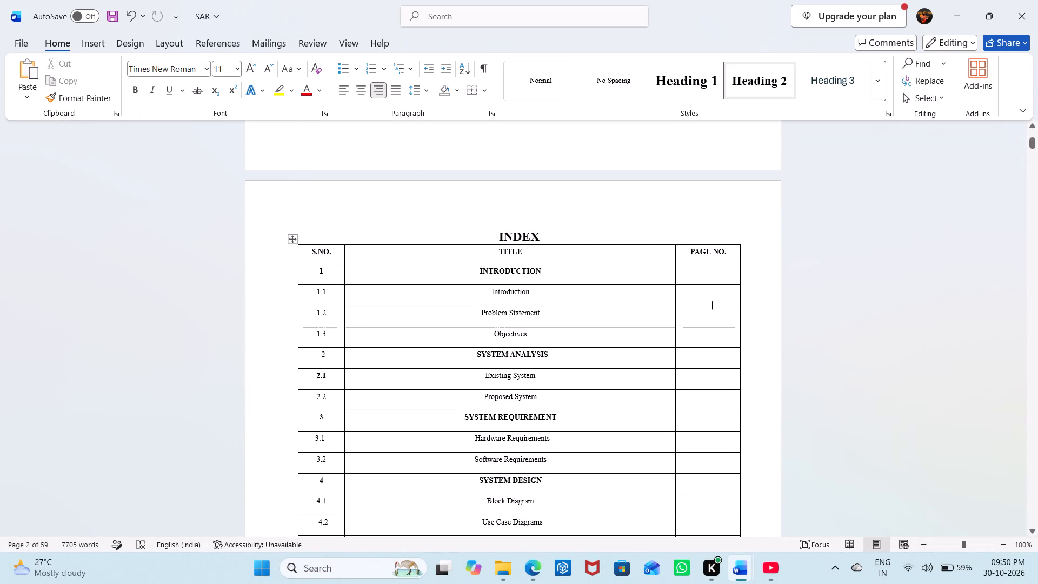
{"action": "left_click", "coordinate": [533, 254]}
{"action": "key", "text": "Down"}
{"action": "key", "text": "Down"}
{"action": "key", "text": "Down"}
{"action": "key", "text": "Down"}
{"action": "key", "text": "Down"}
{"action": "key", "text": "Down"}
{"action": "key", "text": "Down"}
{"action": "key", "text": "Down"}
{"action": "key", "text": "Down"}
{"action": "key", "text": "Down"}
{"action": "key", "text": "Down"}
{"action": "key", "text": "Down"}
{"action": "key", "text": "Down"}
{"action": "key", "text": "Down"}
{"action": "key", "text": "Down"}
{"action": "key", "text": "Down"}
{"action": "key", "text": "Down"}
{"action": "key", "text": "Down"}
{"action": "key", "text": "Down"}
{"action": "key", "text": "Down"}
{"action": "key", "text": "Down"}
{"action": "key", "text": "Down"}
{"action": "key", "text": "Down"}
{"action": "key", "text": "Down"}
{"action": "key", "text": "Down"}
{"action": "key", "text": "Down"}
{"action": "key", "text": "Down"}
{"action": "key", "text": "Down"}
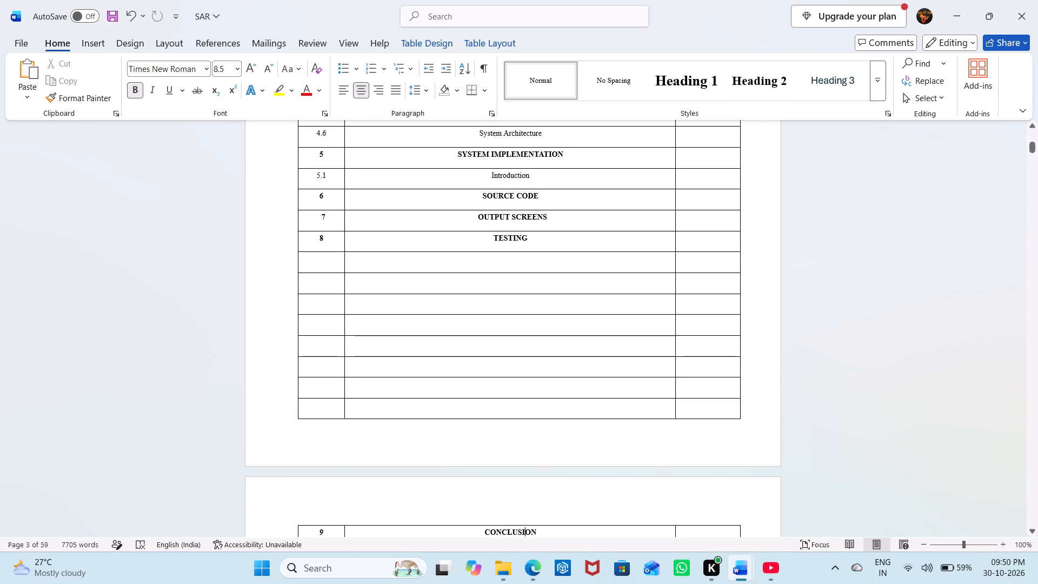
Reduce the height of the second-to-last empty row at the bottom of the first index page.
{"action": "left_click", "coordinate": [465, 416]}
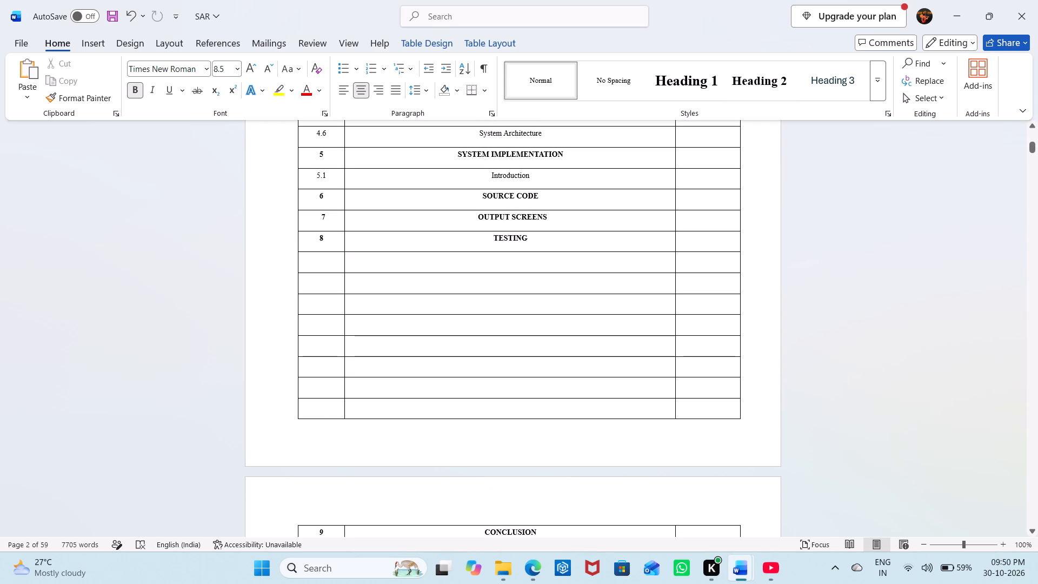
{"action": "left_click", "coordinate": [467, 398]}
{"action": "left_click_drag", "start_coordinate": [467, 398], "coordinate": [459, 374]}
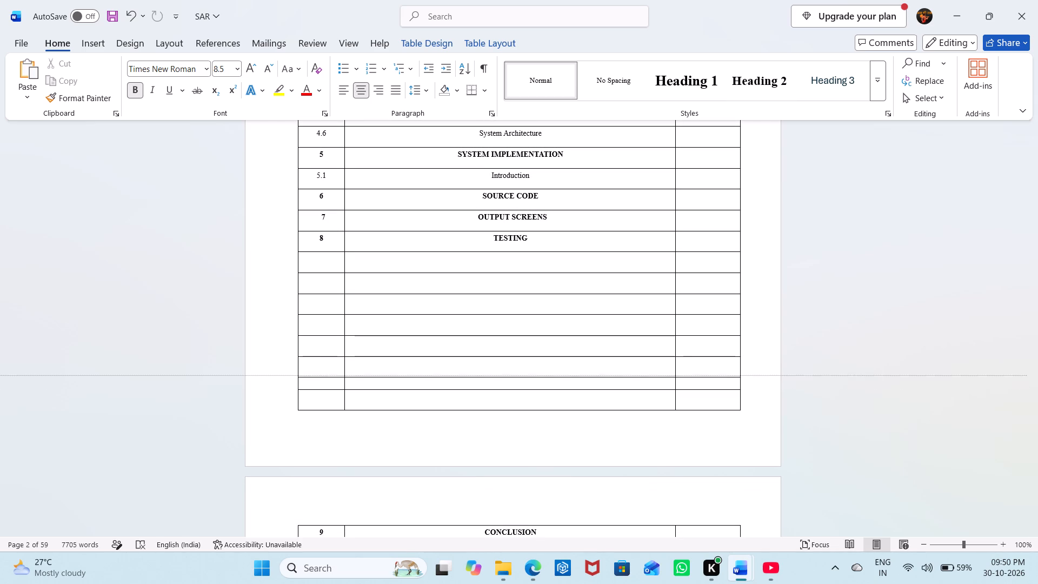
{"action": "left_click_drag", "start_coordinate": [459, 374], "coordinate": [458, 369]}
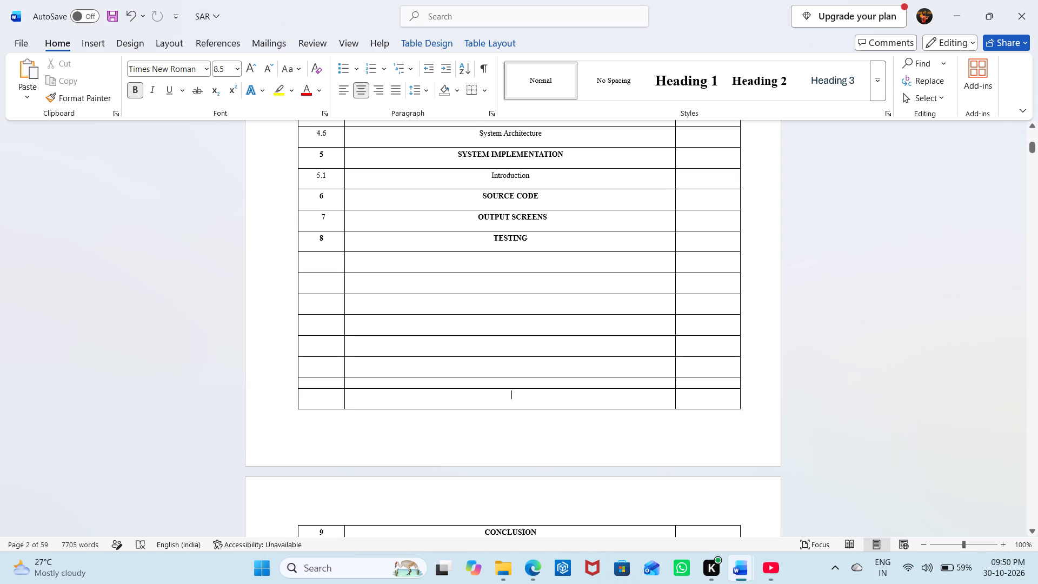
Enter the serial number 9 in the first empty row below TESTING in the index table.
{"action": "key", "text": "Down"}
{"action": "key", "text": "Down"}
{"action": "key", "text": "Down"}
{"action": "key", "text": "Down"}
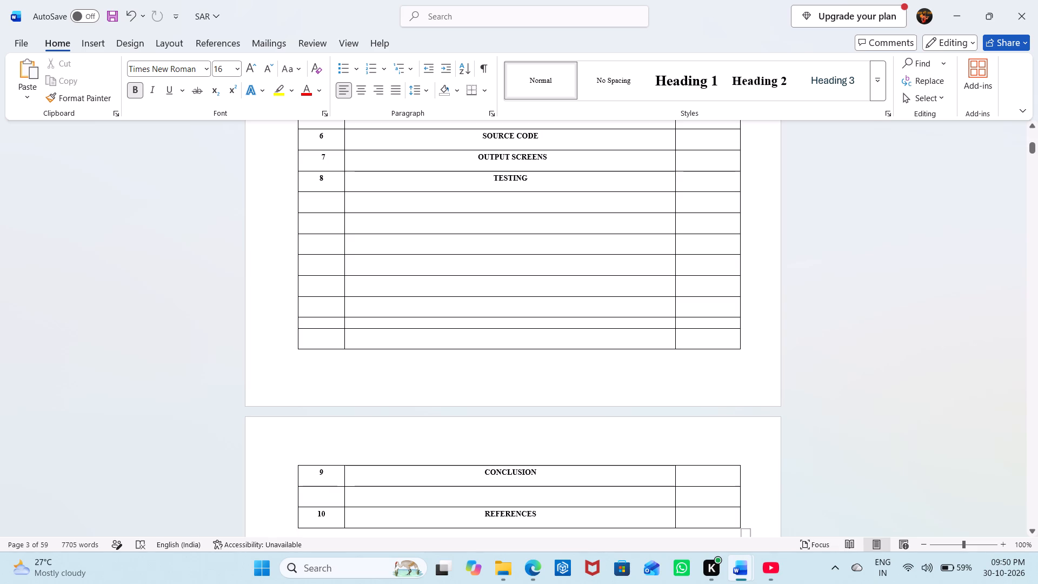
{"action": "left_click_drag", "start_coordinate": [312, 475], "coordinate": [327, 477]}
{"action": "key", "text": "ctrl+c"}
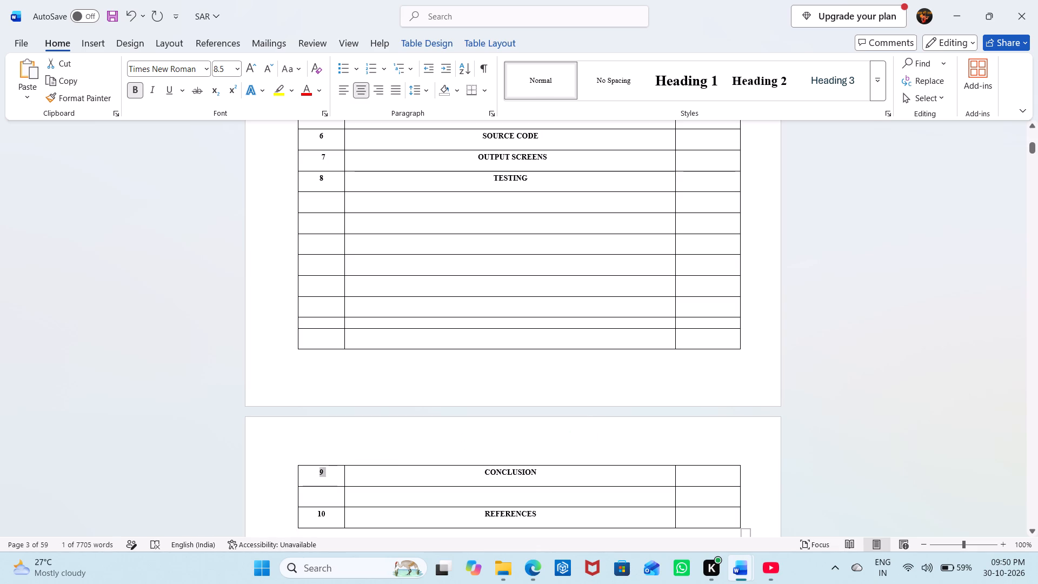
{"action": "left_click", "coordinate": [322, 200]}
{"action": "key", "text": "9"}
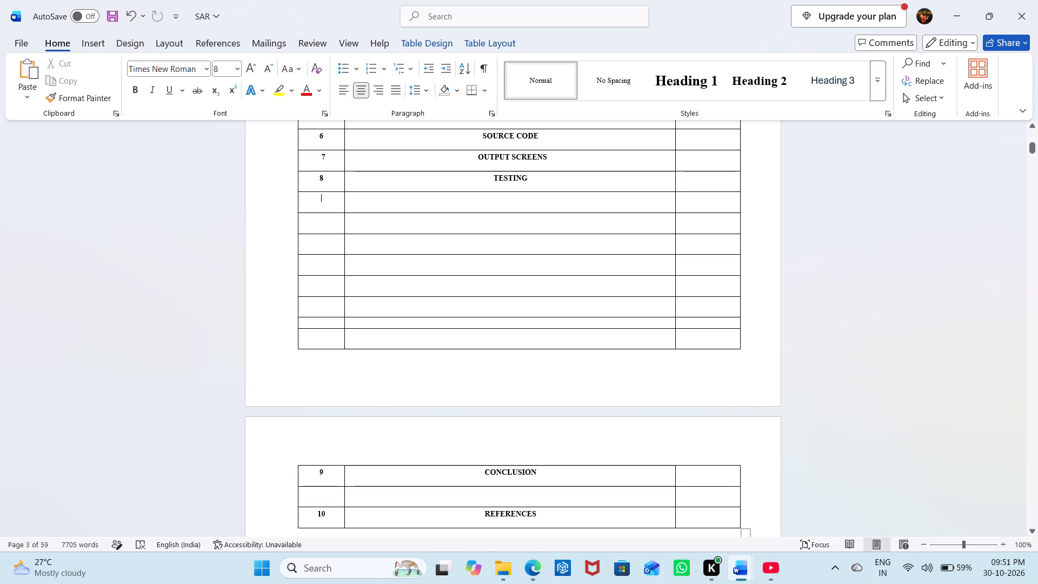
Copy the CONCLUSION title from the following page into the empty title cell of the new row 9.
{"action": "left_click", "coordinate": [494, 213]}
{"action": "left_click_drag", "start_coordinate": [480, 473], "coordinate": [513, 473]}
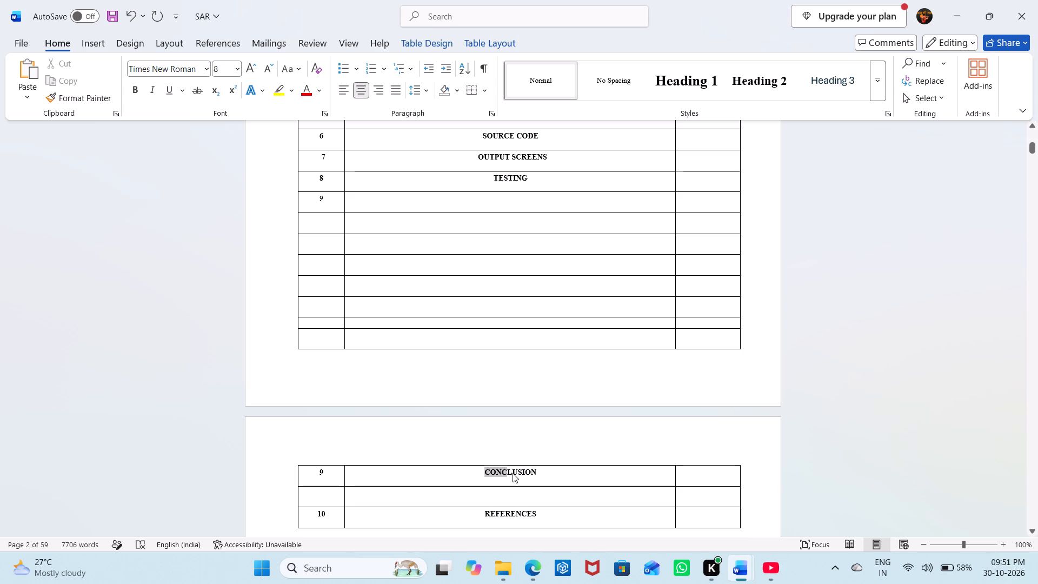
{"action": "left_click_drag", "start_coordinate": [513, 473], "coordinate": [594, 474]}
{"action": "key", "text": "ctrl+c"}
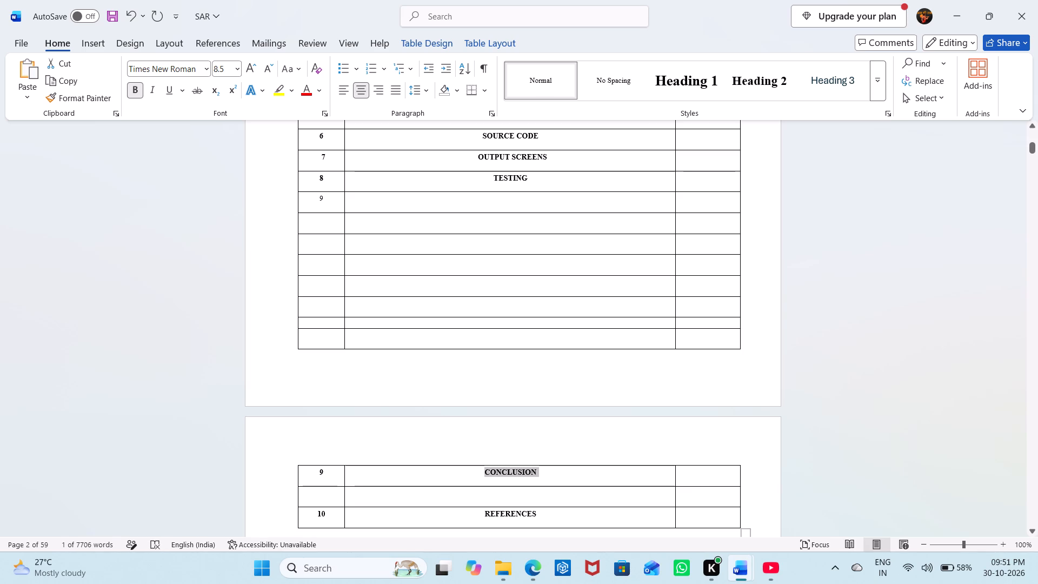
{"action": "left_click", "coordinate": [545, 202]}
{"action": "left_click", "coordinate": [545, 202], "text": "ctrl"}
{"action": "key", "text": "ctrl+v"}
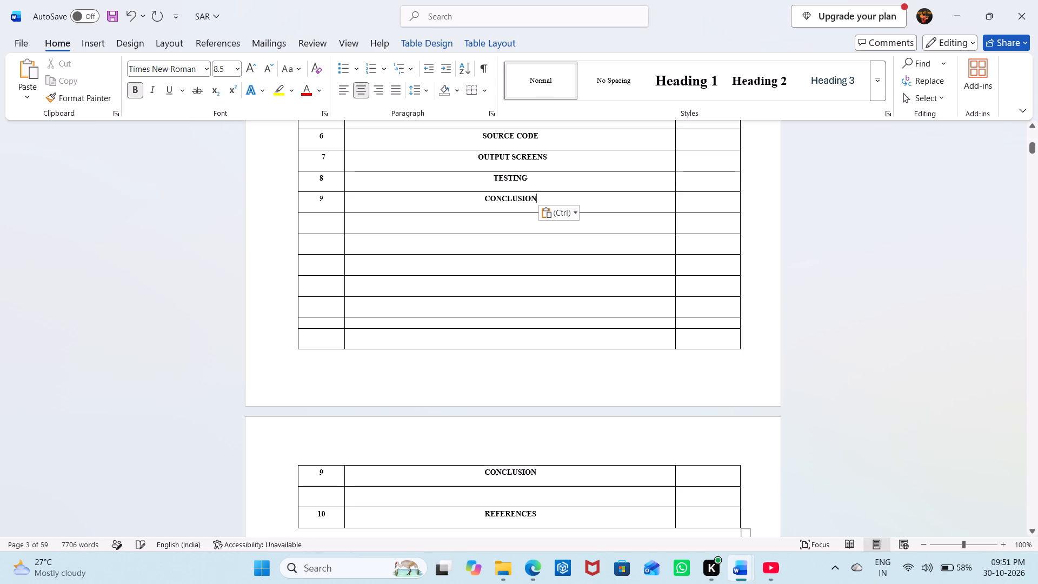
Copy the serial number 10 and the REFERENCES title from the following page into the empty row below CONCLUSION.
{"action": "left_click_drag", "start_coordinate": [315, 515], "coordinate": [323, 515]}
{"action": "left_click_drag", "start_coordinate": [323, 515], "coordinate": [337, 517]}
{"action": "key", "text": "ctrl+c"}
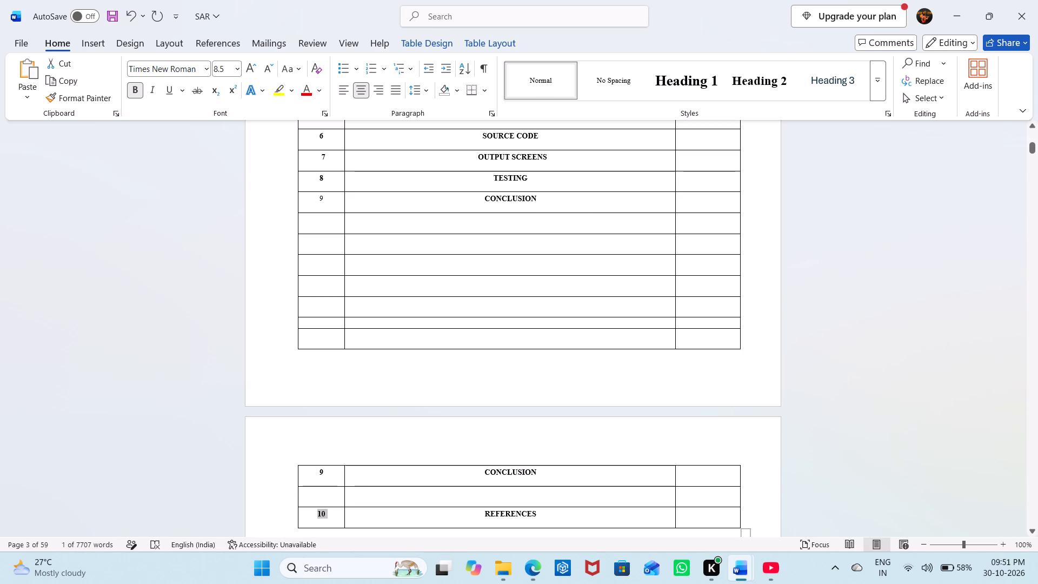
{"action": "left_click", "coordinate": [315, 222]}
{"action": "key", "text": "ctrl+v"}
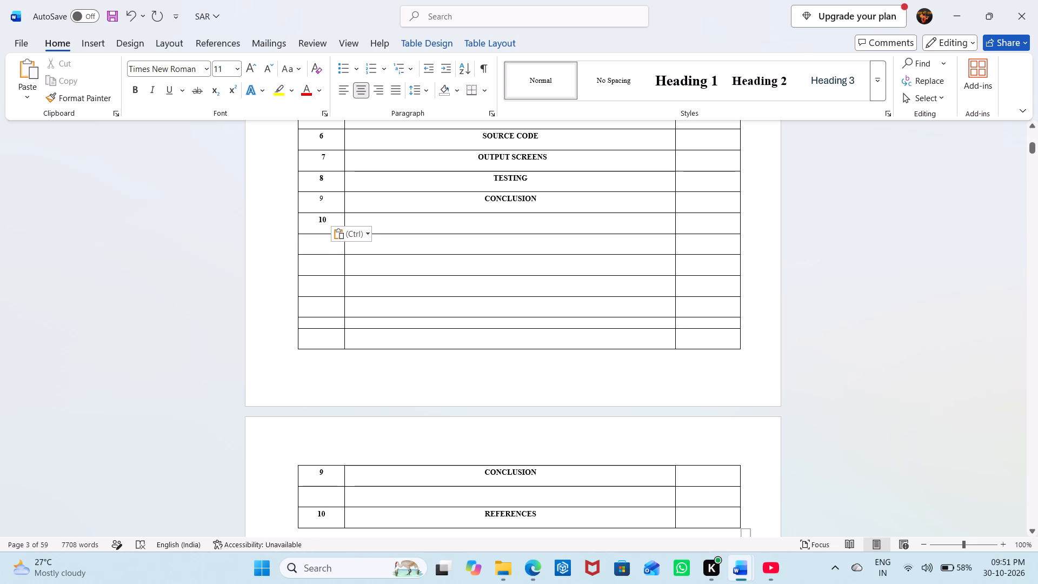
{"action": "left_click_drag", "start_coordinate": [482, 514], "coordinate": [570, 518]}
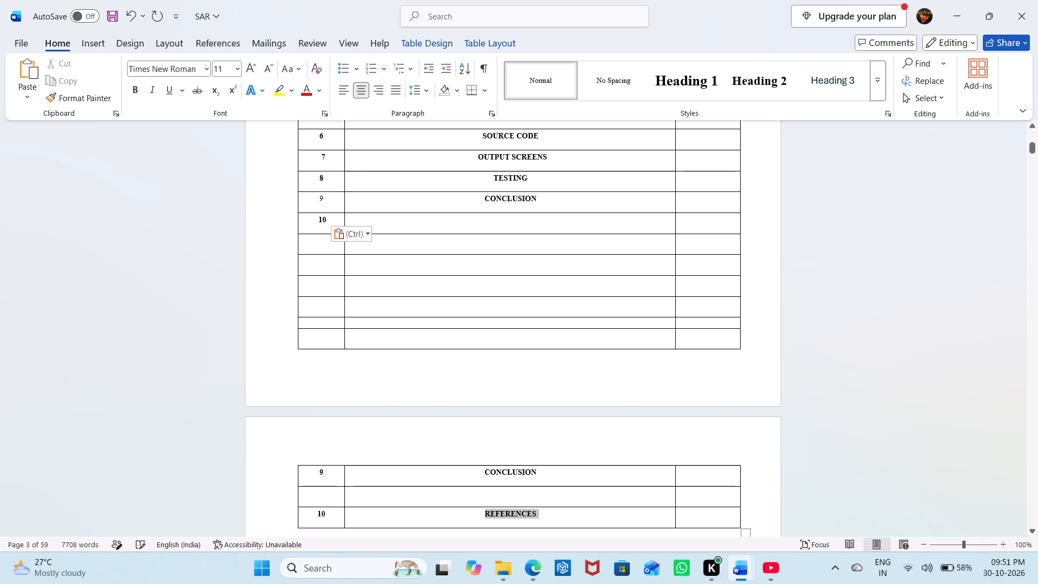
{"action": "key", "text": "ctrl+c"}
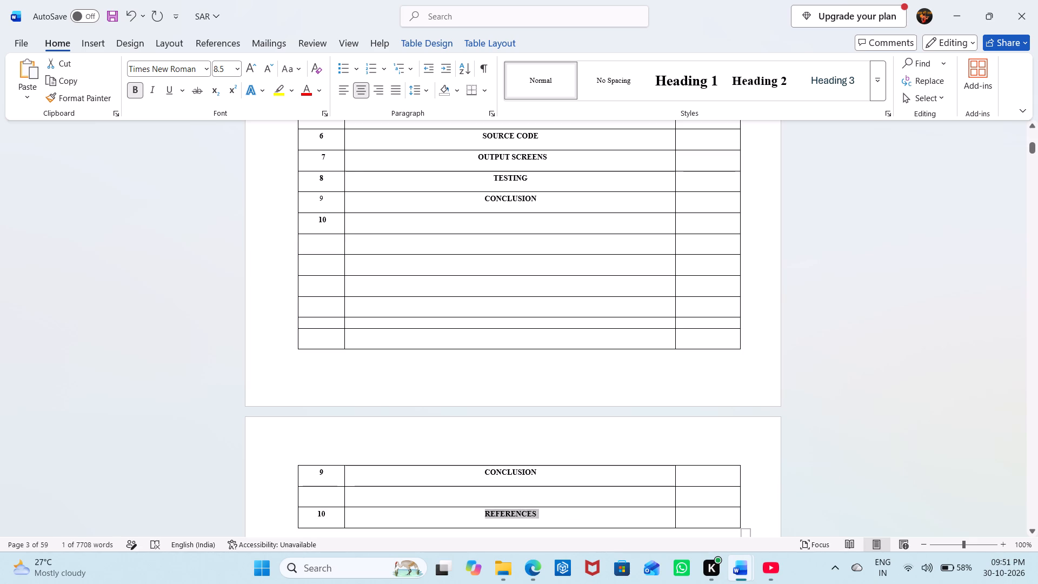
{"action": "left_click", "coordinate": [505, 224]}
{"action": "key", "text": "ctrl+v"}
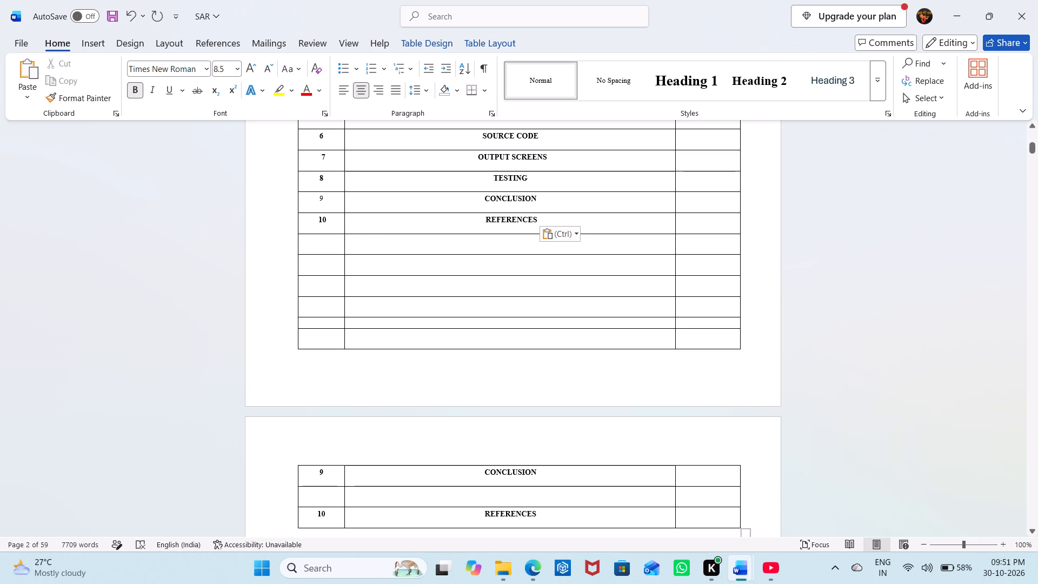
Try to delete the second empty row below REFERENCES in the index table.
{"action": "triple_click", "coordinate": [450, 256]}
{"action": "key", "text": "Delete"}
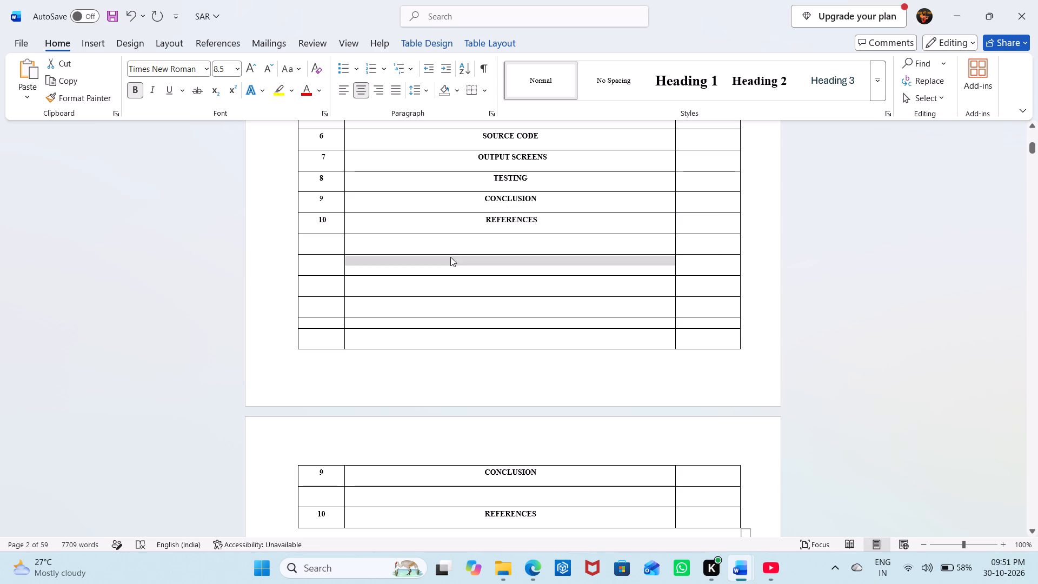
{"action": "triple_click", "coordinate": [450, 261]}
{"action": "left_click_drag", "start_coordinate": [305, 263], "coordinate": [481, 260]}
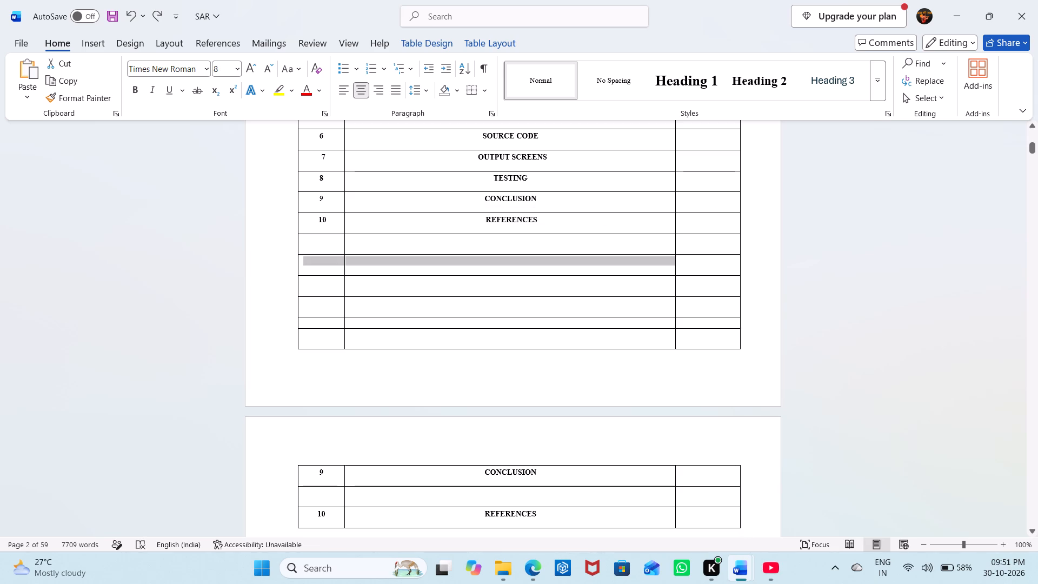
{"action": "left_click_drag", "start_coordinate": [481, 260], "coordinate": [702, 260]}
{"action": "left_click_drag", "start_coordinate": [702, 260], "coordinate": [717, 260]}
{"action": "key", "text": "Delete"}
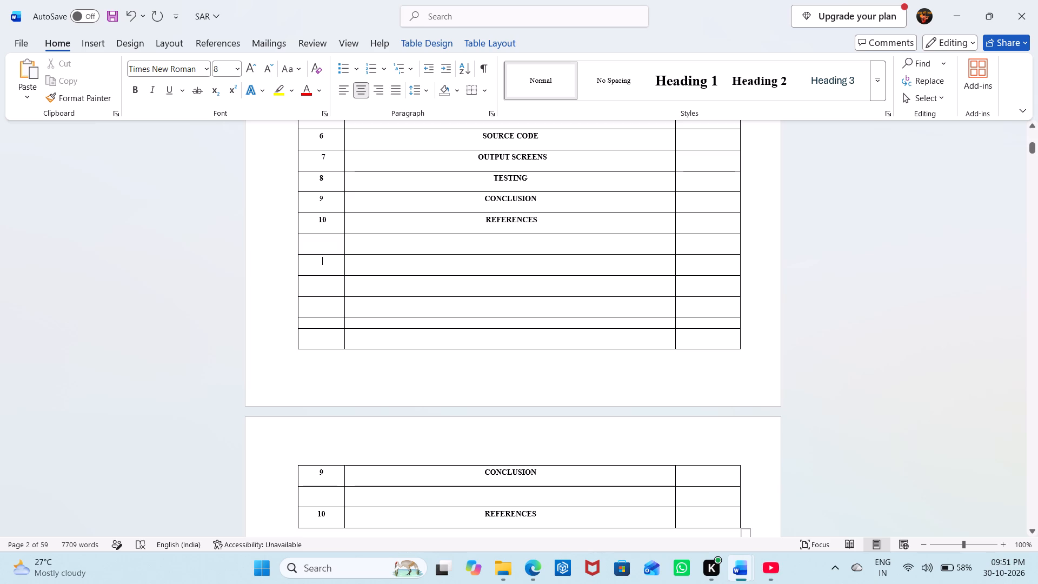
Look through the index table from its upper entries down to the leftover rows and Chapter 1 on the following page.
{"action": "key", "text": "Up"}
{"action": "key", "text": "Up"}
{"action": "key", "text": "Up"}
{"action": "key", "text": "Up"}
{"action": "key", "text": "Up"}
{"action": "key", "text": "Up"}
{"action": "key", "text": "Up"}
{"action": "key", "text": "Up"}
{"action": "key", "text": "Up"}
{"action": "key", "text": "Up"}
{"action": "key", "text": "Up"}
{"action": "key", "text": "Up"}
{"action": "key", "text": "Up"}
{"action": "key", "text": "Up"}
{"action": "key", "text": "Up"}
{"action": "key", "text": "Up"}
{"action": "key", "text": "Up"}
{"action": "key", "text": "Up"}
{"action": "key", "text": "Up"}
{"action": "key", "text": "Up"}
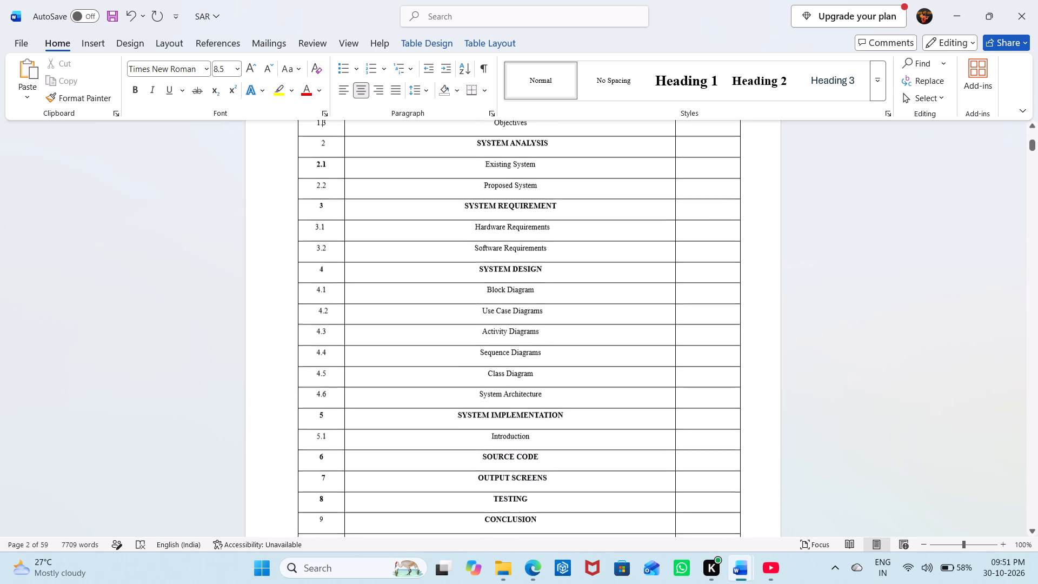
{"action": "key", "text": "Up"}
{"action": "key", "text": "Up"}
{"action": "key", "text": "Up"}
{"action": "key", "text": "Up"}
{"action": "key", "text": "Up"}
{"action": "key", "text": "Up"}
{"action": "key", "text": "Up"}
{"action": "key", "text": "Down"}
{"action": "key", "text": "Down"}
{"action": "key", "text": "Down"}
{"action": "key", "text": "Down"}
{"action": "key", "text": "Down"}
{"action": "key", "text": "Down"}
{"action": "key", "text": "Down"}
{"action": "key", "text": "Down"}
{"action": "key", "text": "Down"}
{"action": "key", "text": "Down"}
{"action": "key", "text": "Down"}
{"action": "key", "text": "Down"}
{"action": "key", "text": "Down"}
{"action": "key", "text": "Down"}
{"action": "key", "text": "Down"}
{"action": "key", "text": "Down"}
{"action": "key", "text": "Down"}
{"action": "key", "text": "Down"}
{"action": "key", "text": "Down"}
{"action": "key", "text": "Down"}
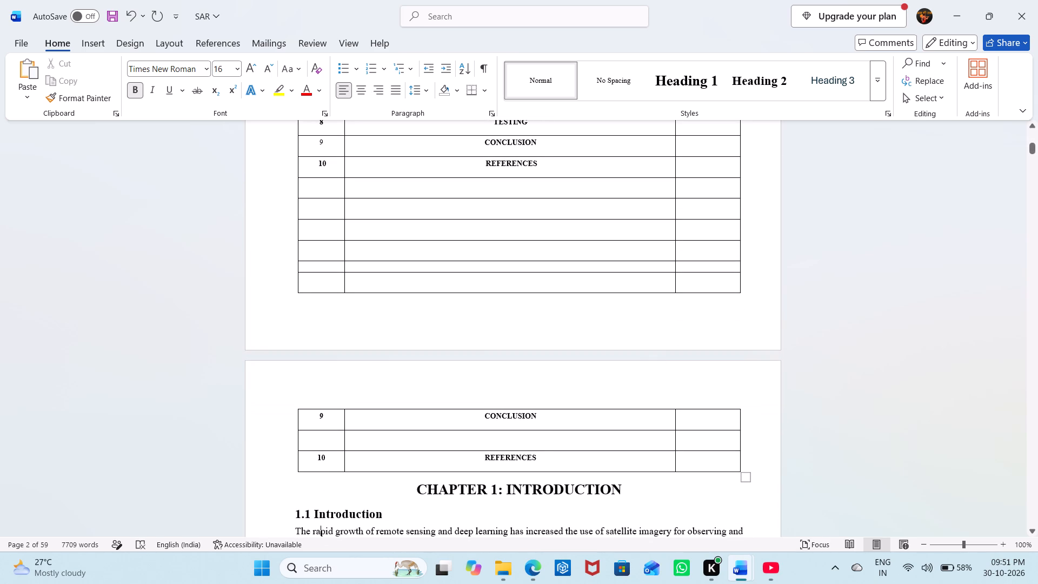
{"action": "key", "text": "Up"}
{"action": "key", "text": "Up"}
{"action": "key", "text": "Up"}
{"action": "key", "text": "Up"}
{"action": "key", "text": "Up"}
{"action": "key", "text": "Up"}
{"action": "key", "text": "Up"}
{"action": "key", "text": "Up"}
{"action": "key", "text": "Up"}
{"action": "key", "text": "Up"}
{"action": "key", "text": "Up"}
{"action": "key", "text": "Up"}
{"action": "key", "text": "Up"}
{"action": "key", "text": "Up"}
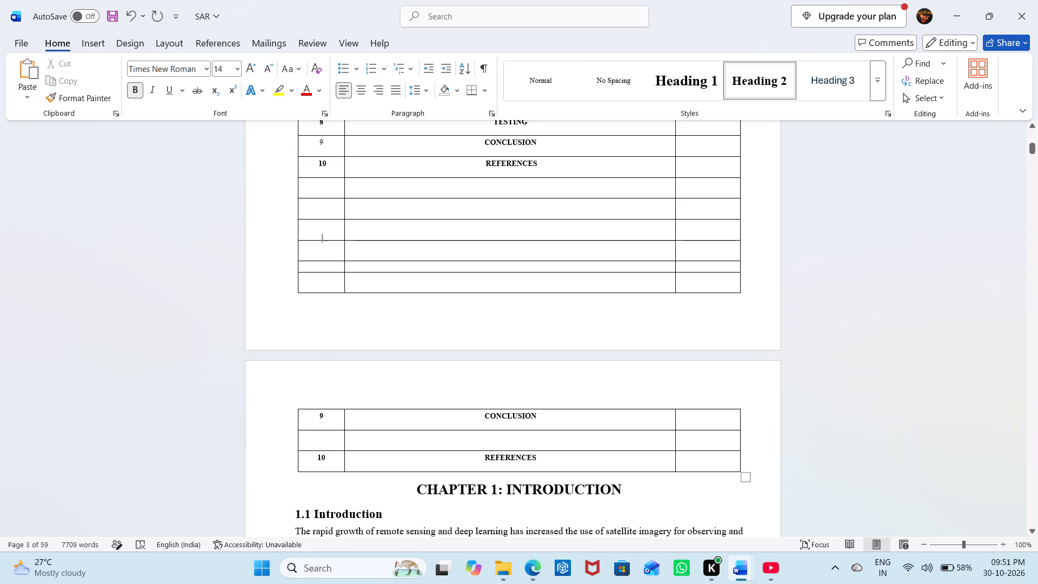
{"action": "key", "text": "Up"}
{"action": "key", "text": "Up"}
{"action": "key", "text": "Up"}
{"action": "key", "text": "Up"}
{"action": "key", "text": "Up"}
{"action": "key", "text": "Up"}
{"action": "key", "text": "Up"}
{"action": "key", "text": "Up"}
{"action": "key", "text": "Up"}
{"action": "key", "text": "Up"}
{"action": "key", "text": "Up"}
{"action": "key", "text": "Up"}
{"action": "key", "text": "Up"}
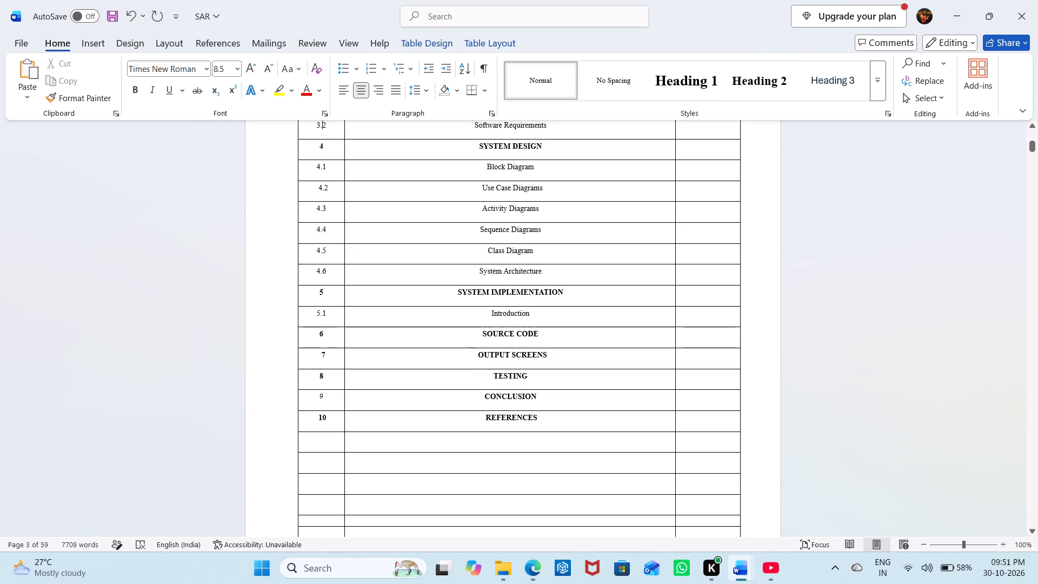
{"action": "key", "text": "Down"}
{"action": "key", "text": "Down"}
{"action": "key", "text": "Down"}
{"action": "key", "text": "Down"}
{"action": "key", "text": "Down"}
{"action": "key", "text": "Down"}
{"action": "key", "text": "Down"}
{"action": "key", "text": "Down"}
{"action": "key", "text": "Down"}
{"action": "key", "text": "Down"}
{"action": "key", "text": "Down"}
{"action": "key", "text": "Down"}
{"action": "key", "text": "Down"}
{"action": "key", "text": "Down"}
{"action": "key", "text": "Down"}
{"action": "key", "text": "Down"}
{"action": "key", "text": "Down"}
{"action": "key", "text": "Down"}
{"action": "key", "text": "Down"}
{"action": "key", "text": "Down"}
{"action": "key", "text": "Down"}
{"action": "key", "text": "Down"}
{"action": "key", "text": "Down"}
{"action": "key", "text": "Down"}
{"action": "key", "text": "Down"}
{"action": "key", "text": "Down"}
{"action": "key", "text": "Down"}
{"action": "key", "text": "Down"}
{"action": "key", "text": "Down"}
{"action": "key", "text": "Down"}
{"action": "key", "text": "Down"}
{"action": "key", "text": "Down"}
{"action": "key", "text": "Down"}
{"action": "key", "text": "Down"}
{"action": "key", "text": "Down"}
{"action": "key", "text": "Down"}
{"action": "key", "text": "Down"}
{"action": "key", "text": "Down"}
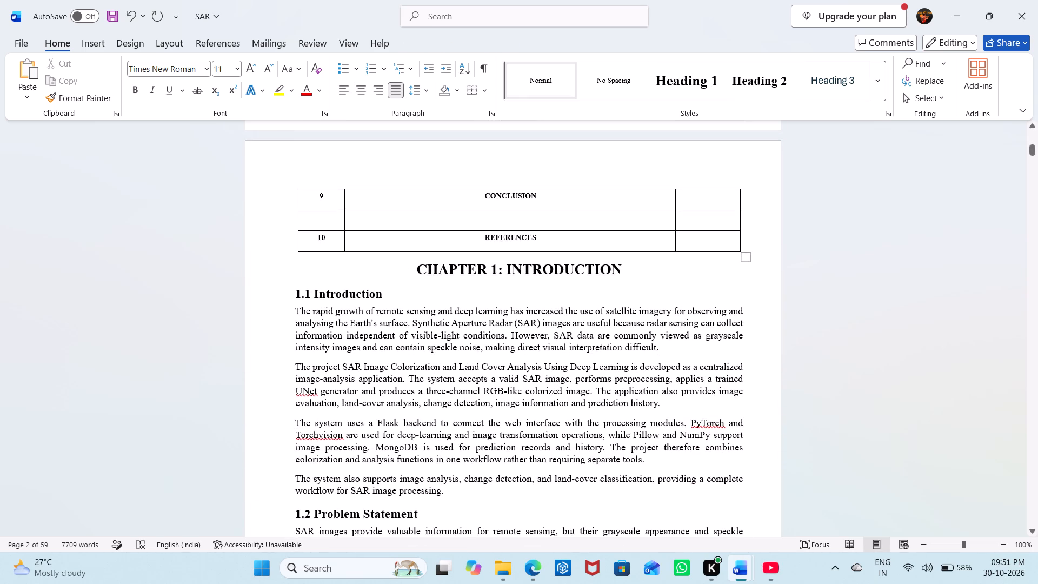
Delete everything from the leftover CONCLUSION row above Chapter 1 through the source code and screenshots to the reference list's last entry.
{"action": "left_click_drag", "start_coordinate": [300, 191], "coordinate": [337, 241]}
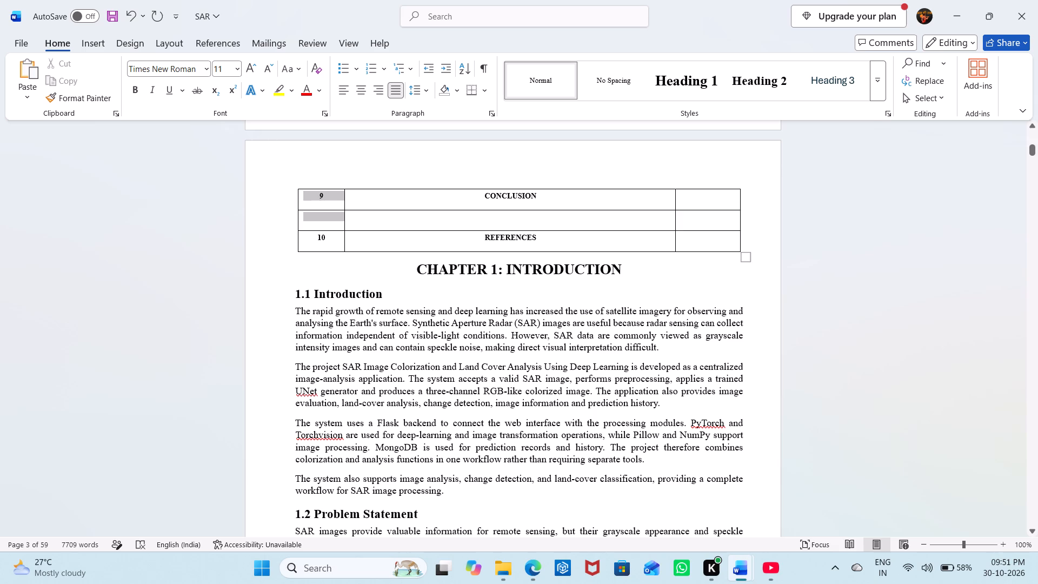
{"action": "left_click_drag", "start_coordinate": [337, 241], "coordinate": [449, 541]}
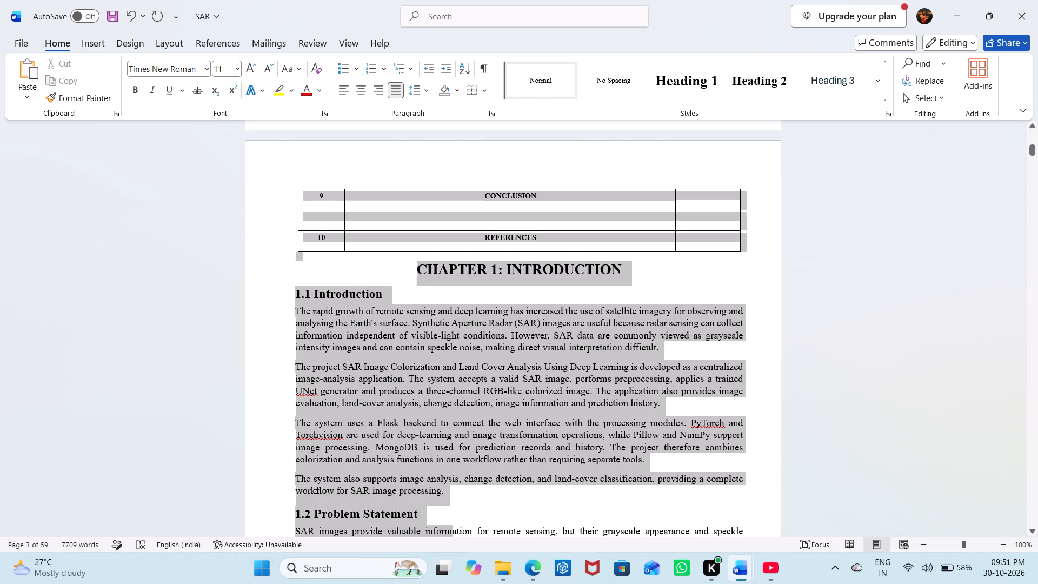
{"action": "left_click_drag", "start_coordinate": [449, 541], "coordinate": [462, 583]}
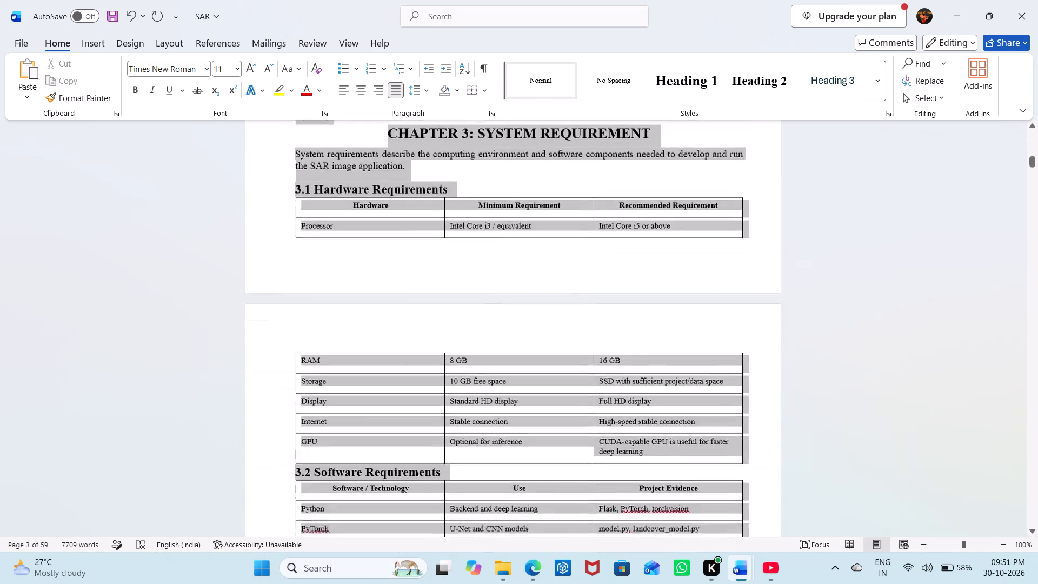
{"action": "left_click_drag", "start_coordinate": [462, 583], "coordinate": [462, 583]}
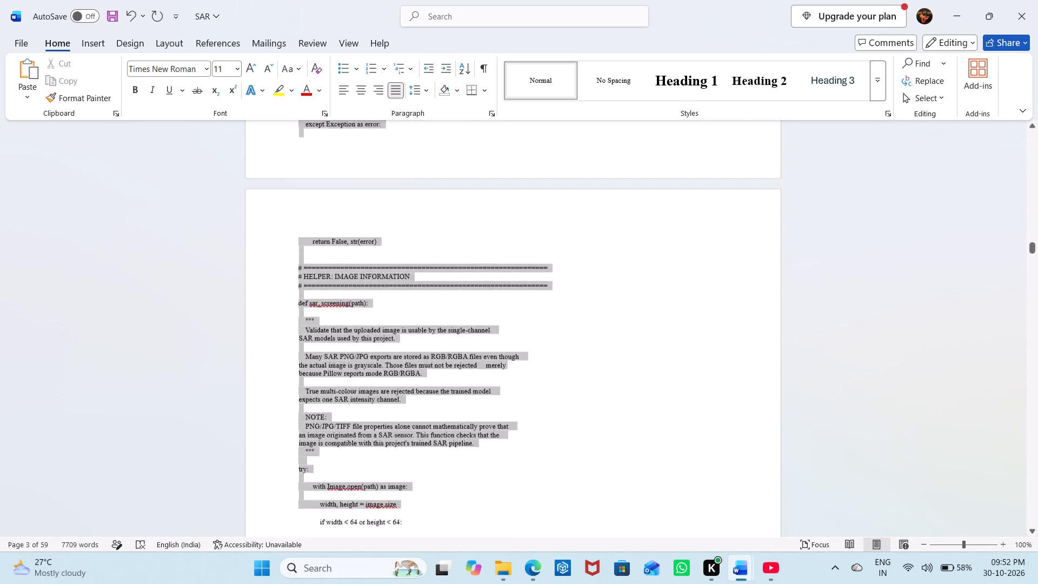
{"action": "left_click_drag", "start_coordinate": [462, 583], "coordinate": [461, 583]}
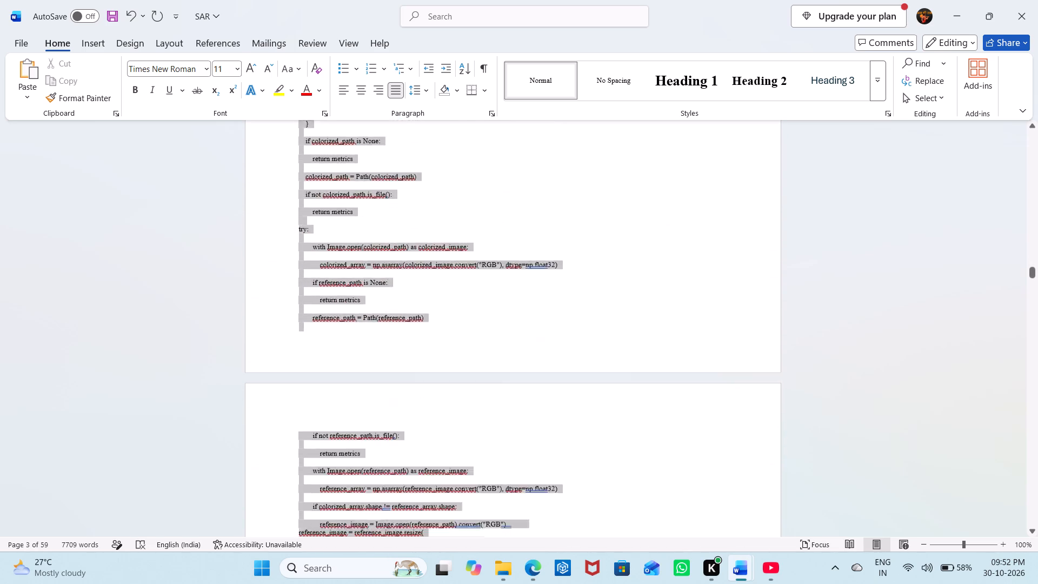
{"action": "left_click_drag", "start_coordinate": [461, 583], "coordinate": [461, 583]}
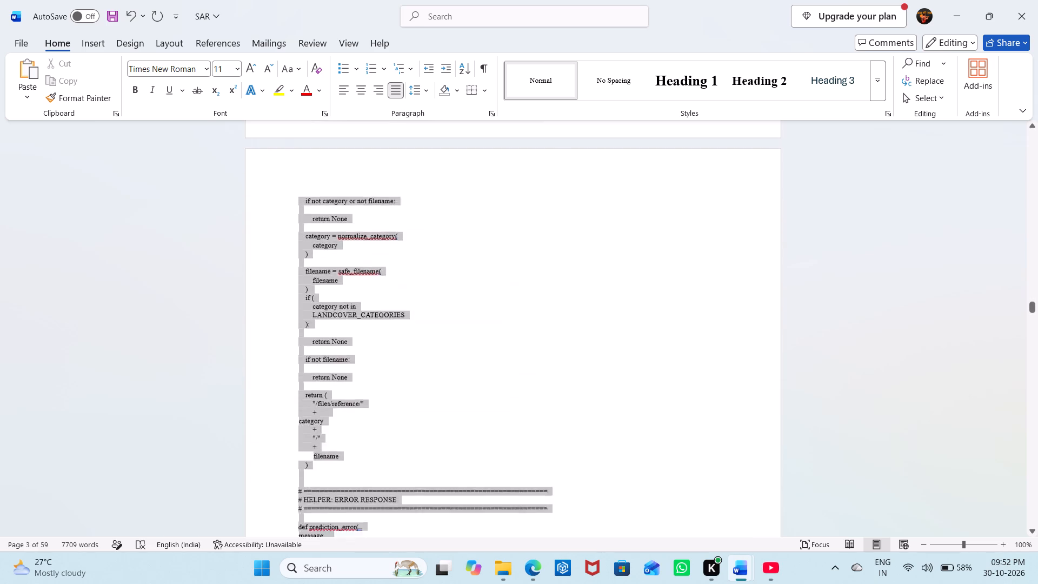
{"action": "left_click_drag", "start_coordinate": [461, 583], "coordinate": [454, 583]}
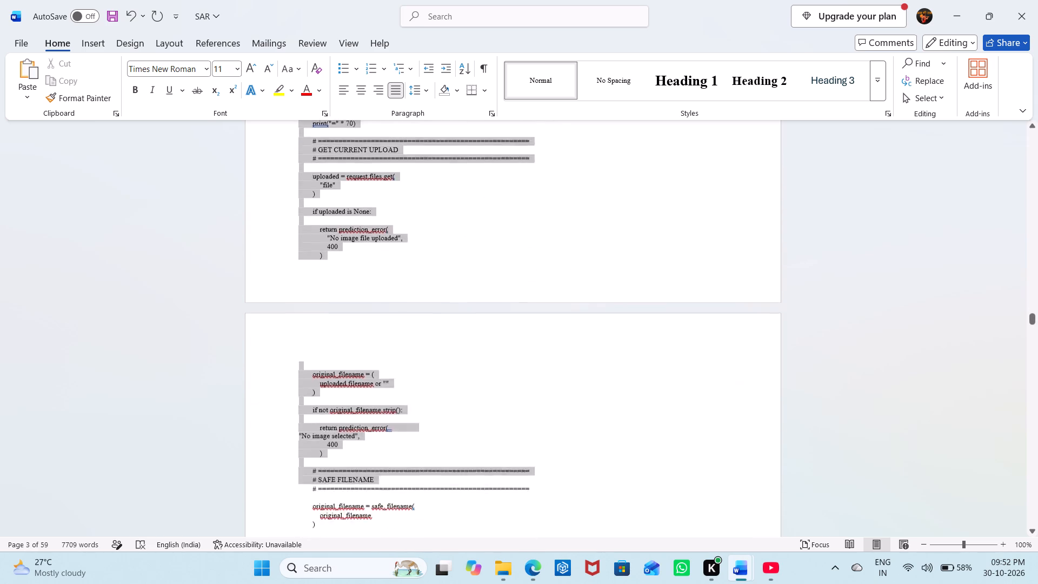
{"action": "left_click_drag", "start_coordinate": [454, 583], "coordinate": [453, 583]}
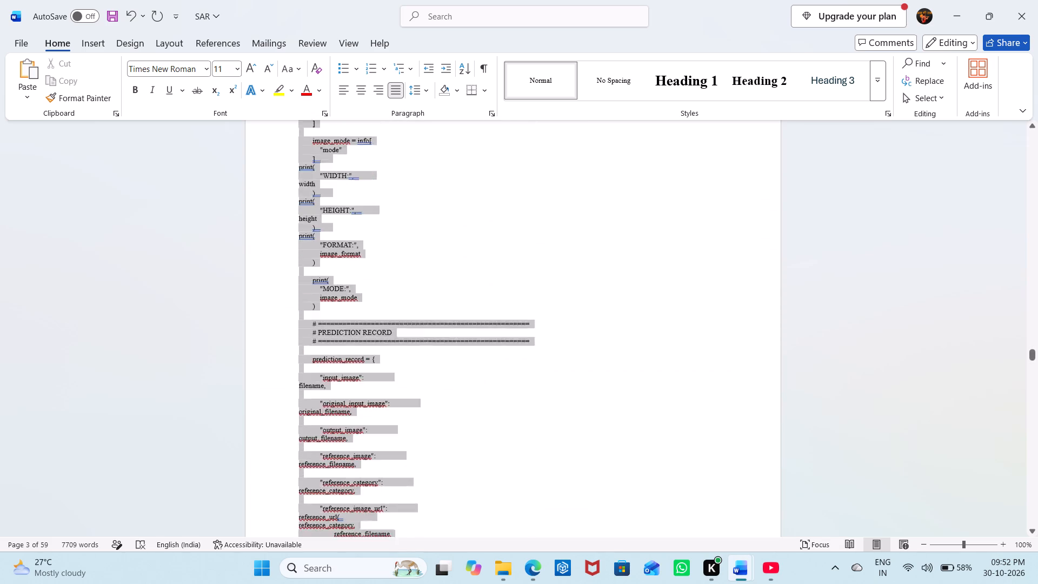
{"action": "left_click_drag", "start_coordinate": [453, 583], "coordinate": [452, 583]}
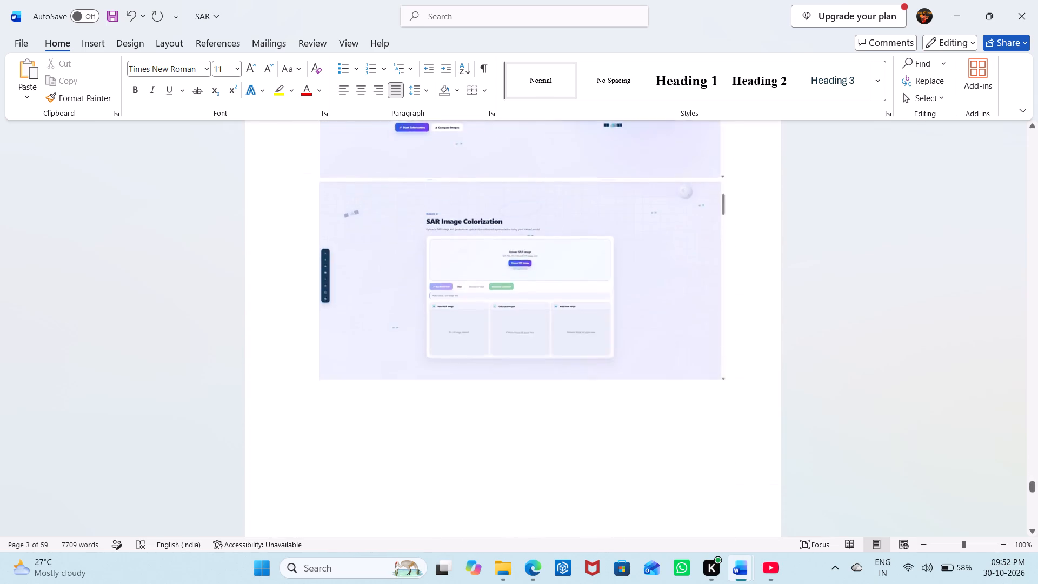
{"action": "left_click_drag", "start_coordinate": [452, 583], "coordinate": [451, 583]}
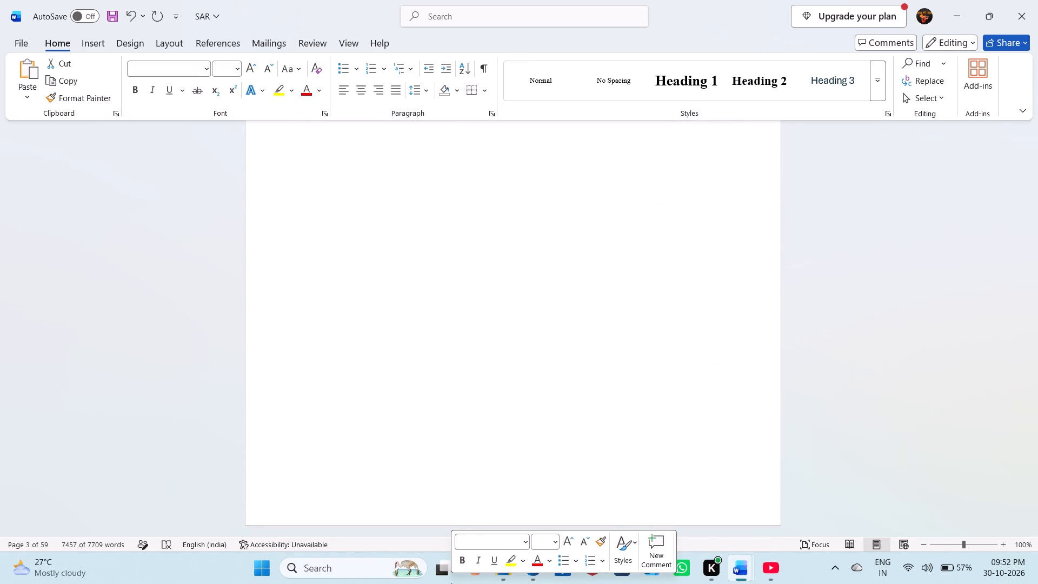
{"action": "key", "text": "Delete"}
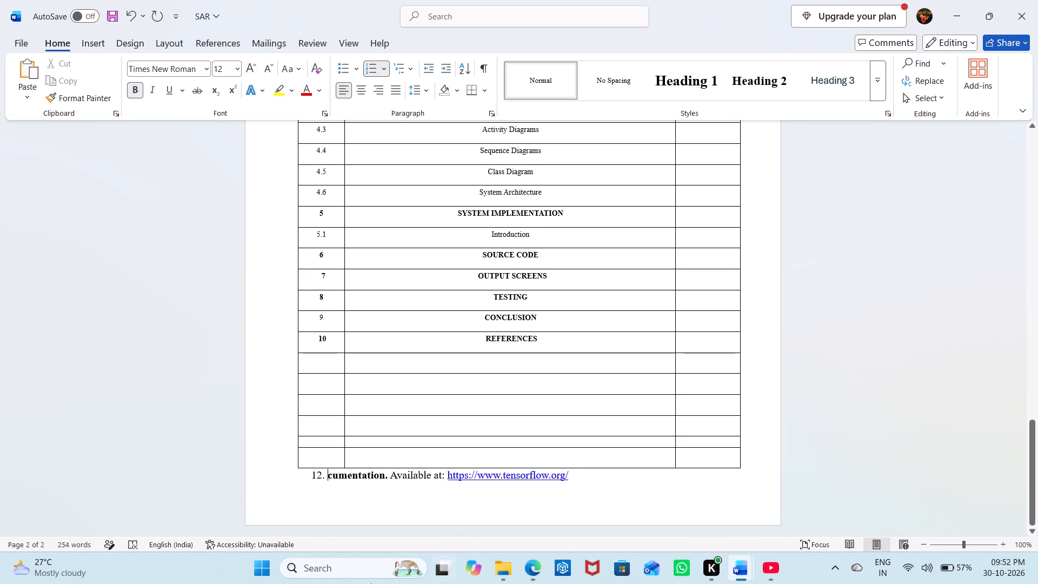
Remove the leftover numbered reference text and its TensorFlow link below the index table, along with its list numbering.
{"action": "left_click_drag", "start_coordinate": [305, 482], "coordinate": [324, 488]}
{"action": "left_click_drag", "start_coordinate": [311, 475], "coordinate": [490, 484]}
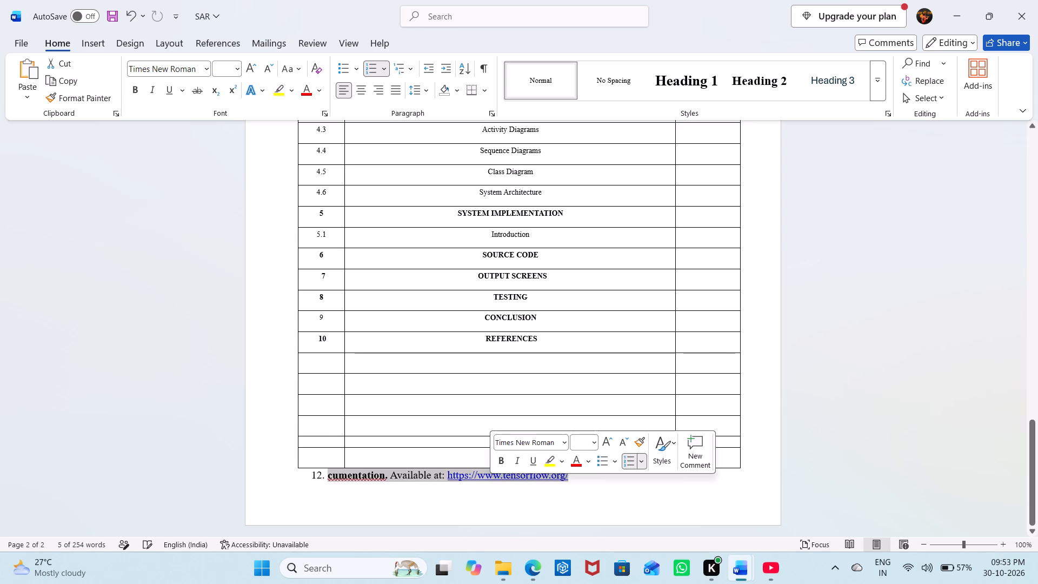
{"action": "key", "text": "Delete"}
{"action": "key", "text": "BackSpace"}
{"action": "key", "text": "BackSpace"}
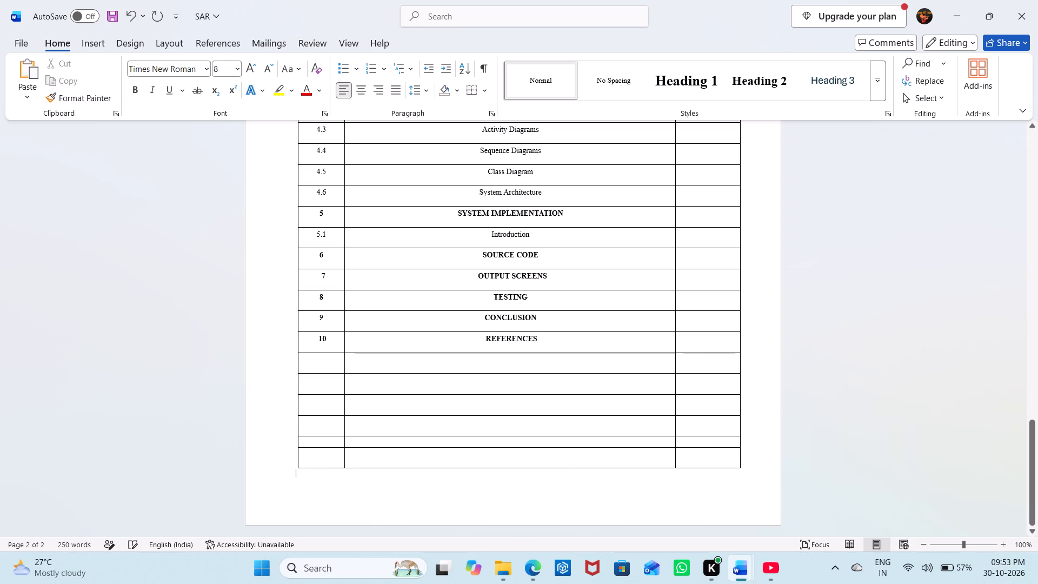
{"action": "key", "text": "BackSpace"}
{"action": "key", "text": "BackSpace"}
Delete the ABSTRACT heading together with its whole paragraph on the first page.
{"action": "key", "text": "Up"}
{"action": "key", "text": "Up"}
{"action": "key", "text": "Up"}
{"action": "key", "text": "Up"}
{"action": "key", "text": "Up"}
{"action": "key", "text": "Up"}
{"action": "key", "text": "Up"}
{"action": "key", "text": "Up"}
{"action": "key", "text": "Up"}
{"action": "key", "text": "Up"}
{"action": "key", "text": "Up"}
{"action": "key", "text": "Up"}
{"action": "key", "text": "Up"}
{"action": "key", "text": "Up"}
{"action": "key", "text": "Up"}
{"action": "key", "text": "Up"}
{"action": "key", "text": "Up"}
{"action": "key", "text": "Up"}
{"action": "key", "text": "Up"}
{"action": "key", "text": "Up"}
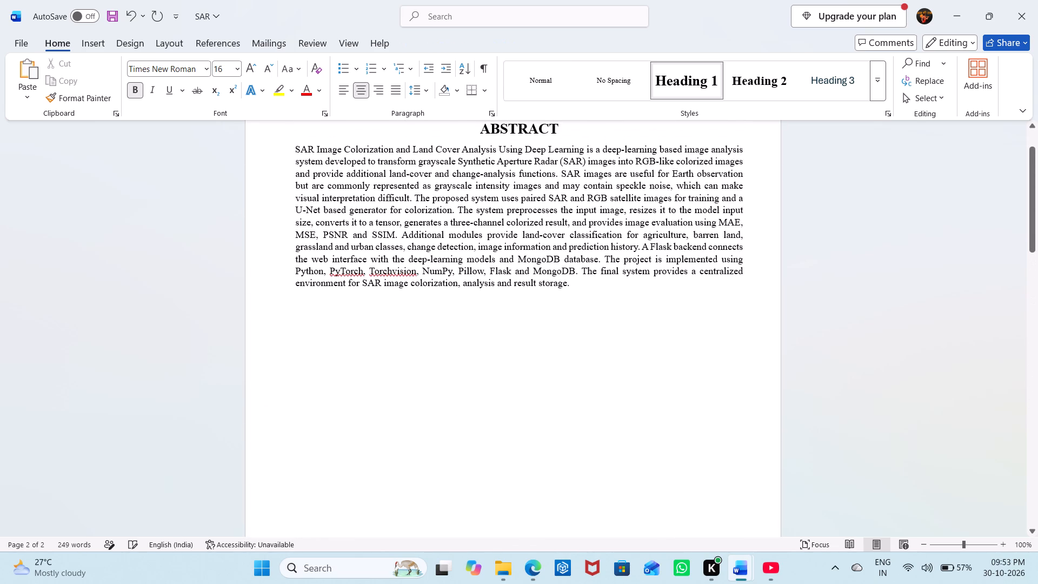
{"action": "left_click", "coordinate": [293, 146]}
{"action": "left_click_drag", "start_coordinate": [478, 128], "coordinate": [480, 131]}
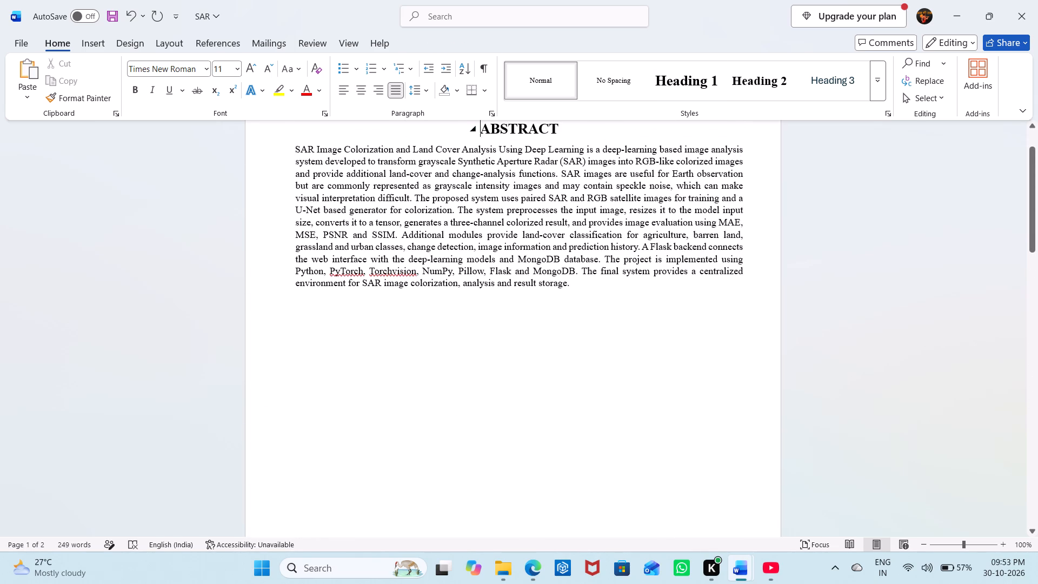
{"action": "left_click_drag", "start_coordinate": [480, 131], "coordinate": [619, 300]}
{"action": "key", "text": "Delete"}
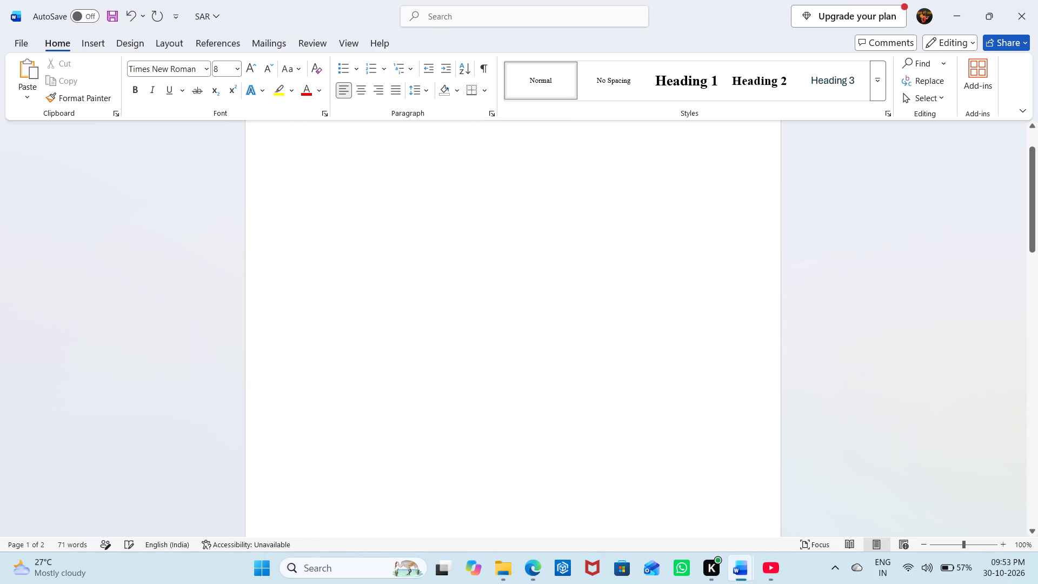
Remove the empty lines above the INDEX title so it moves up the first page, leaving one space before it.
{"action": "key", "text": "Up"}
{"action": "key", "text": "Up"}
{"action": "key", "text": "Up"}
{"action": "key", "text": "Up"}
{"action": "key", "text": "Up"}
{"action": "key", "text": "Up"}
{"action": "key", "text": "Up"}
{"action": "key", "text": "Up"}
{"action": "key", "text": "Up"}
{"action": "key", "text": "Up"}
{"action": "key", "text": "Down"}
{"action": "key", "text": "Down"}
{"action": "key", "text": "Down"}
{"action": "key", "text": "Down"}
{"action": "key", "text": "Down"}
{"action": "key", "text": "Down"}
{"action": "key", "text": "Down"}
{"action": "key", "text": "Down"}
{"action": "key", "text": "Down"}
{"action": "key", "text": "Down"}
{"action": "key", "text": "Down"}
{"action": "key", "text": "Down"}
{"action": "key", "text": "Down"}
{"action": "key", "text": "Down"}
{"action": "key", "text": "Down"}
{"action": "key", "text": "Down"}
{"action": "key", "text": "Down"}
{"action": "key", "text": "Down"}
{"action": "key", "text": "Down"}
{"action": "key", "text": "Down"}
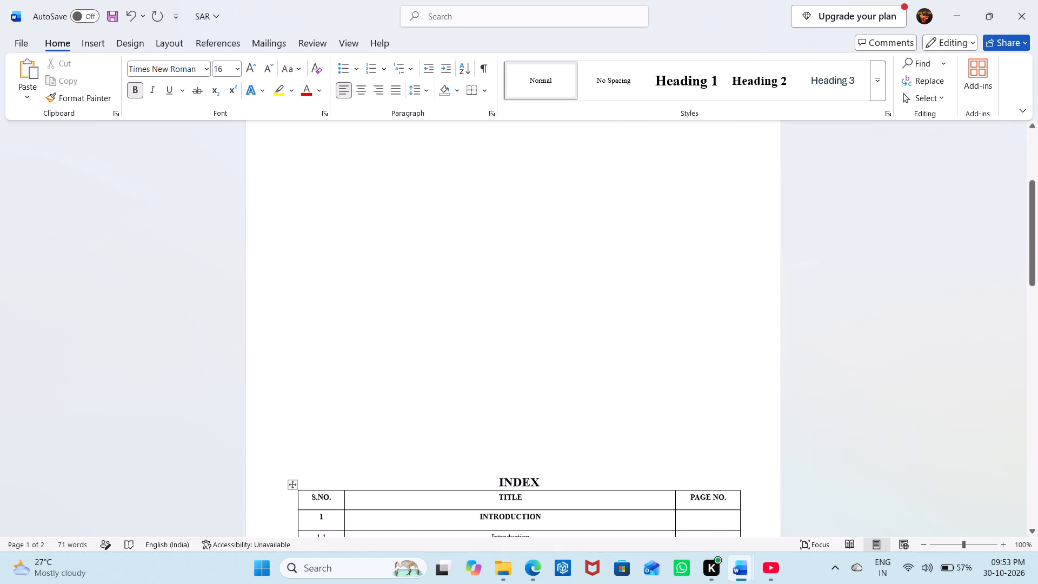
{"action": "key", "text": "Up"}
{"action": "key", "text": "Up"}
{"action": "key", "text": "Up"}
{"action": "key", "text": "Up"}
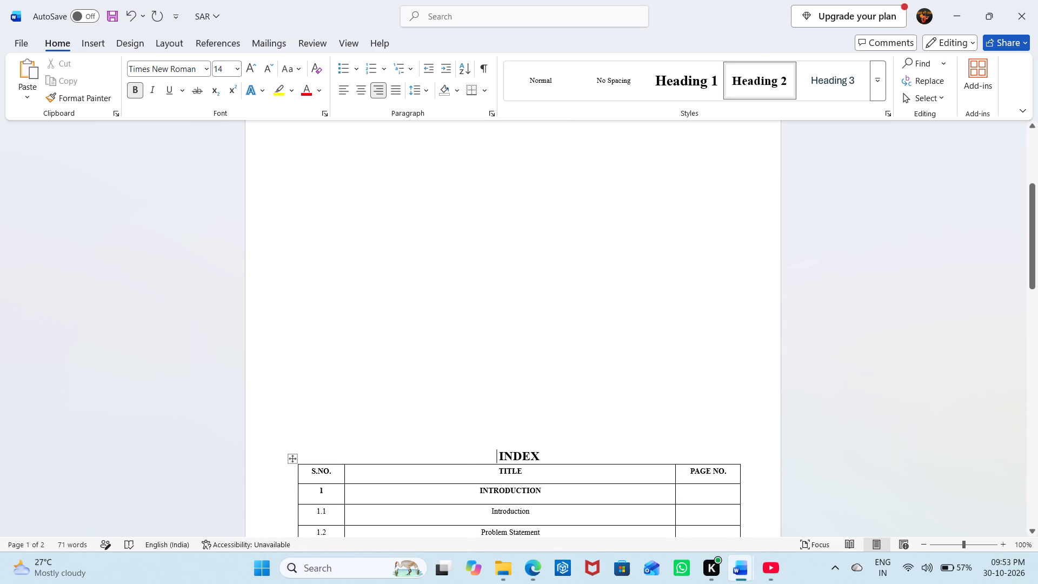
{"action": "key", "text": "BackSpace"}
{"action": "key", "text": "BackSpace"}
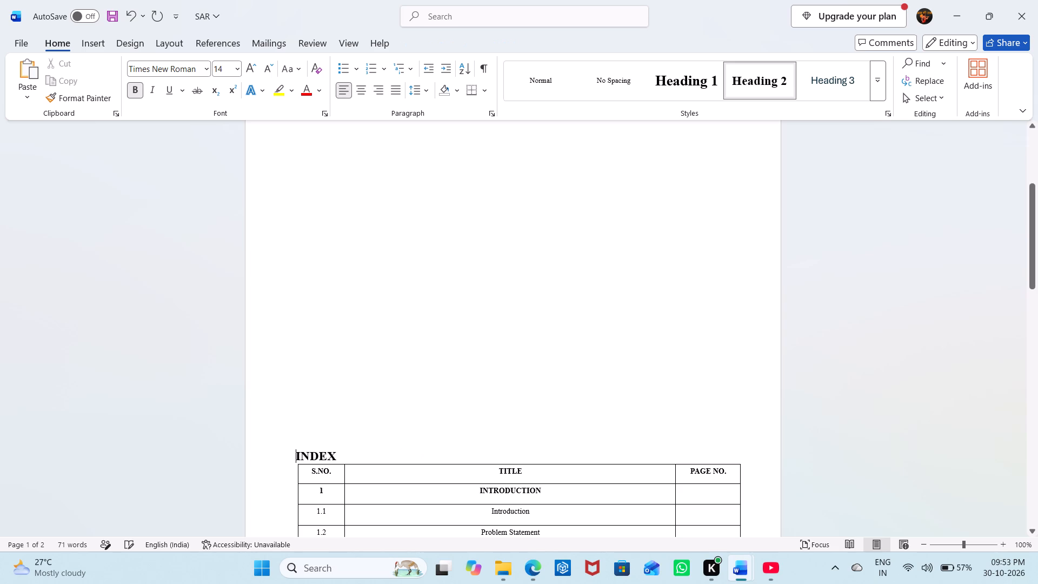
{"action": "key", "text": "BackSpace"}
{"action": "key", "text": "BackSpace"}
{"action": "key", "text": "BackSpace"}
{"action": "key", "text": "BackSpace"}
{"action": "key", "text": "BackSpace"}
{"action": "key", "text": "BackSpace"}
{"action": "key", "text": "BackSpace"}
{"action": "key", "text": "BackSpace"}
{"action": "key", "text": "BackSpace"}
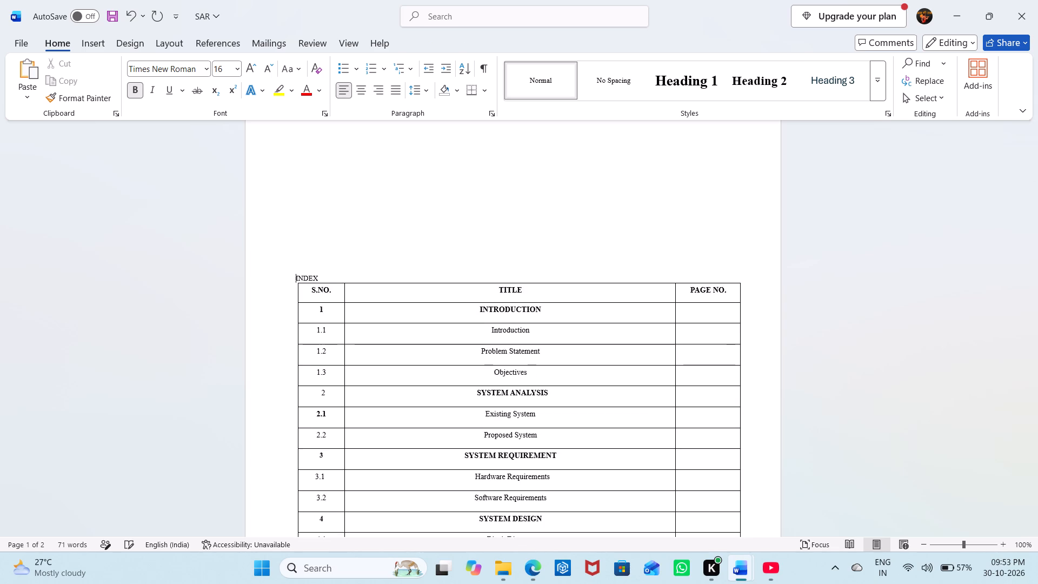
{"action": "key", "text": "BackSpace"}
{"action": "key", "text": "BackSpace"}
{"action": "key", "text": "BackSpace"}
{"action": "key", "text": "BackSpace"}
{"action": "key", "text": "BackSpace"}
{"action": "key", "text": "BackSpace"}
{"action": "key", "text": "BackSpace"}
{"action": "key", "text": "BackSpace"}
{"action": "key", "text": "BackSpace"}
{"action": "key", "text": "BackSpace"}
{"action": "key", "text": "BackSpace"}
{"action": "key", "text": "BackSpace"}
{"action": "key", "text": "BackSpace"}
{"action": "key", "text": "BackSpace"}
{"action": "key", "text": "BackSpace"}
{"action": "key", "text": "BackSpace"}
{"action": "key", "text": "BackSpace"}
{"action": "key", "text": "BackSpace"}
{"action": "key", "text": "BackSpace"}
{"action": "key", "text": "BackSpace"}
{"action": "key", "text": "BackSpace"}
{"action": "key", "text": "BackSpace"}
{"action": "key", "text": "BackSpace"}
{"action": "key", "text": "BackSpace"}
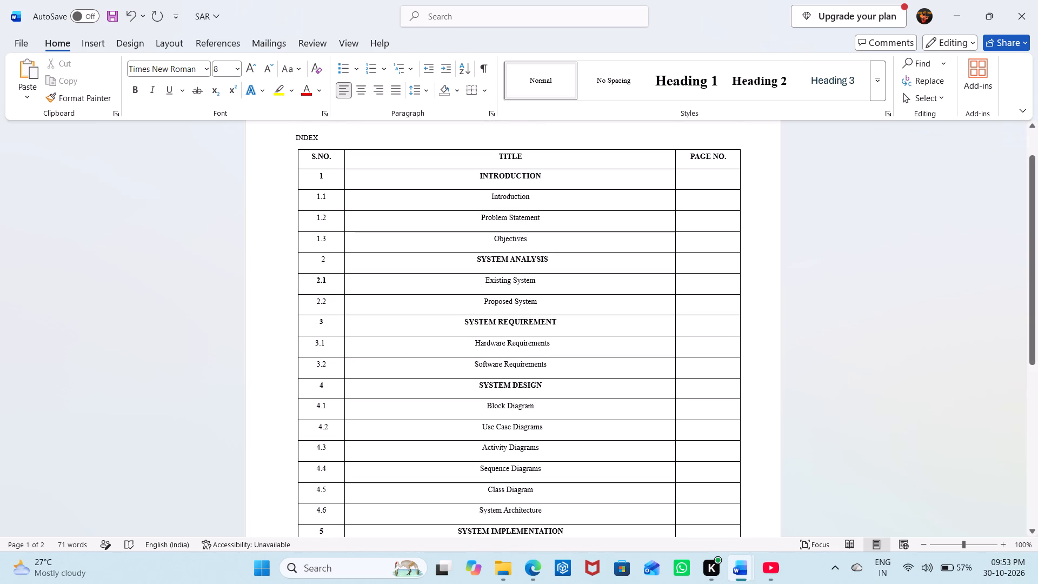
{"action": "key", "text": "space"}
Format the INDEX title above the table as bold, 16 pt and centred.
{"action": "left_click_drag", "start_coordinate": [295, 137], "coordinate": [364, 140]}
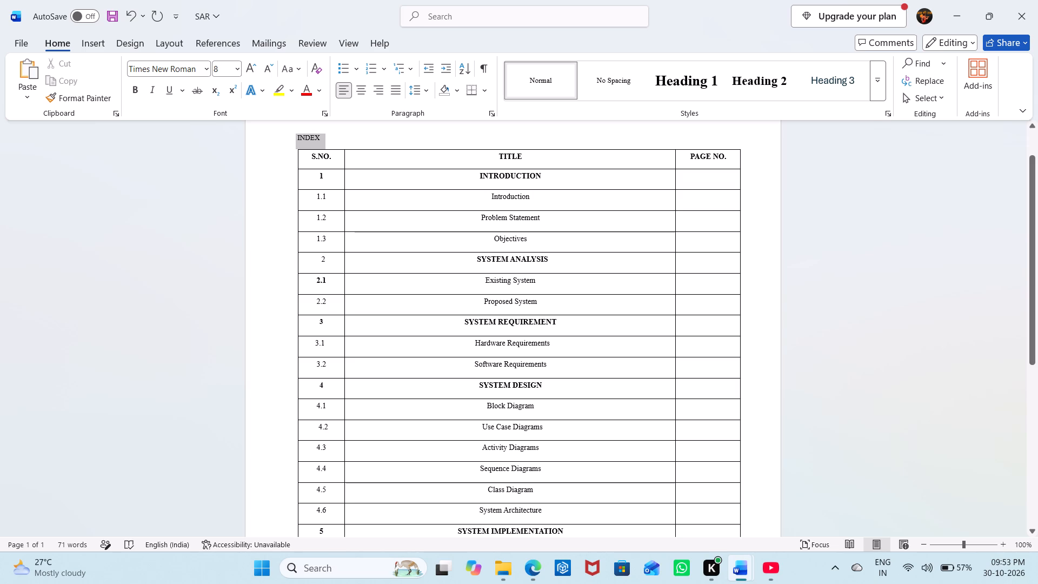
{"action": "left_click_drag", "start_coordinate": [364, 140], "coordinate": [367, 140]}
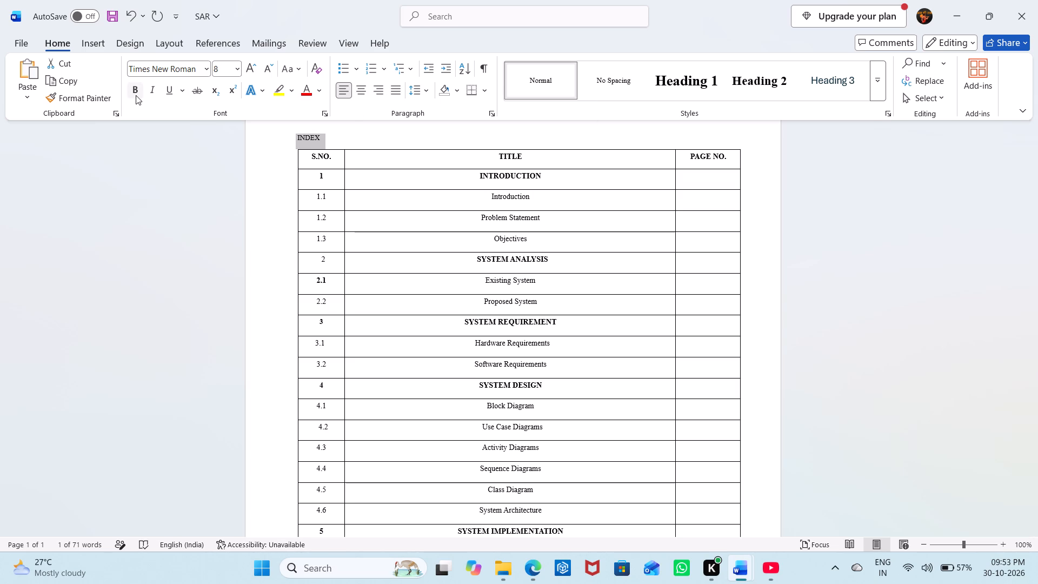
{"action": "left_click", "coordinate": [135, 95]}
{"action": "left_click", "coordinate": [239, 64]}
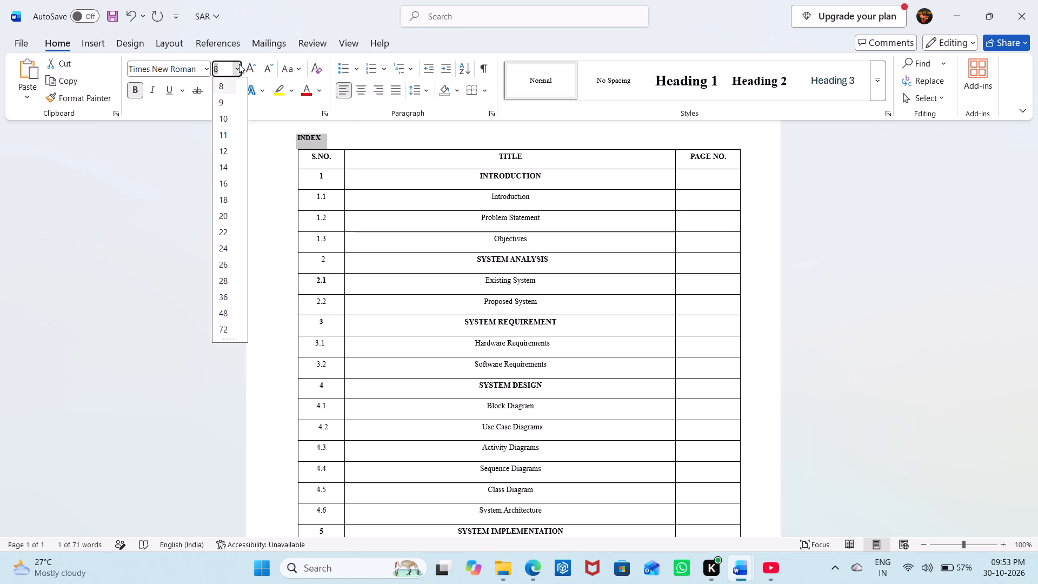
{"action": "left_click", "coordinate": [230, 188]}
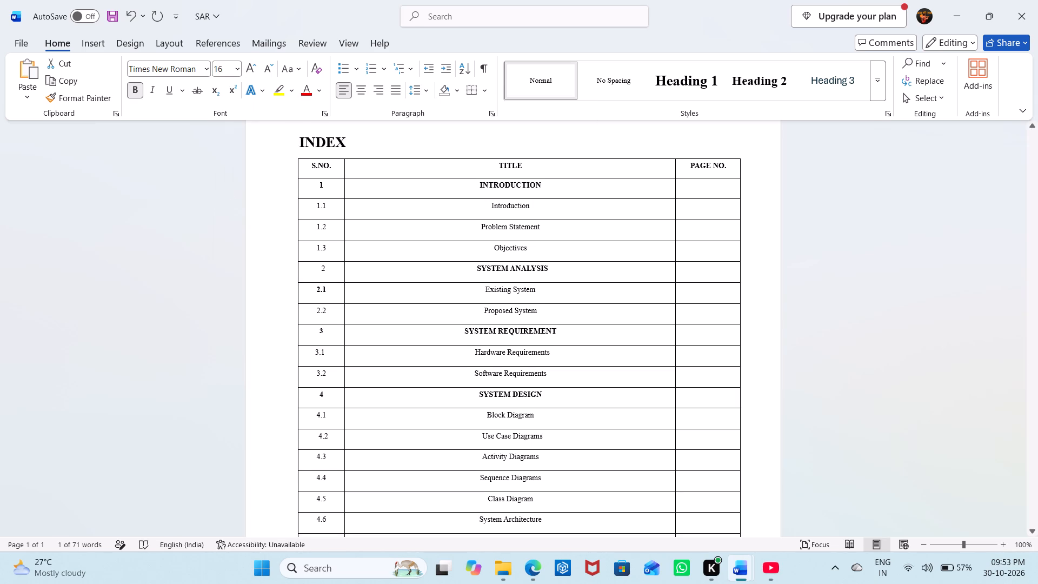
{"action": "left_click", "coordinate": [361, 91]}
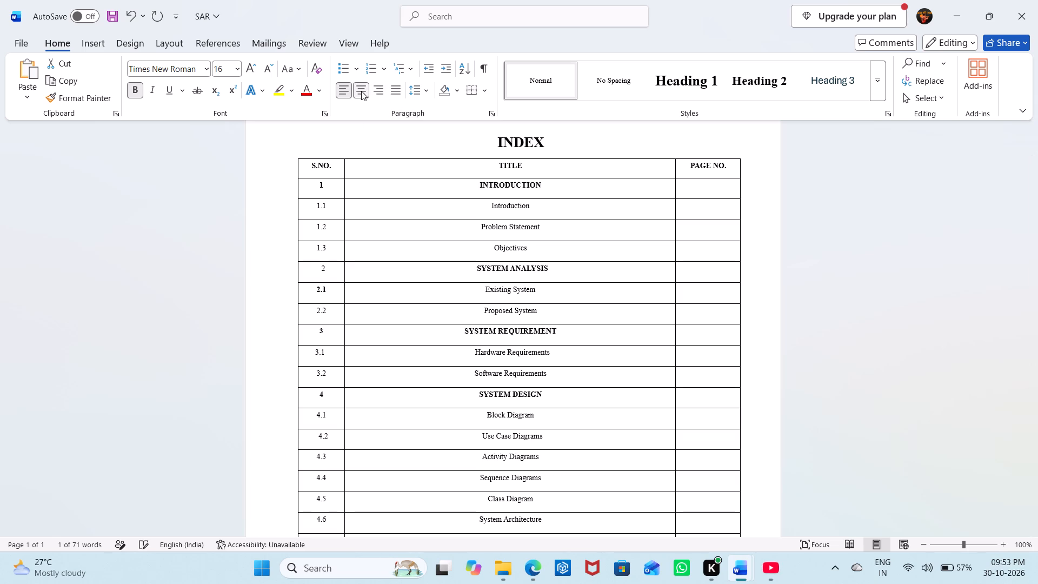
{"action": "left_click", "coordinate": [490, 136]}
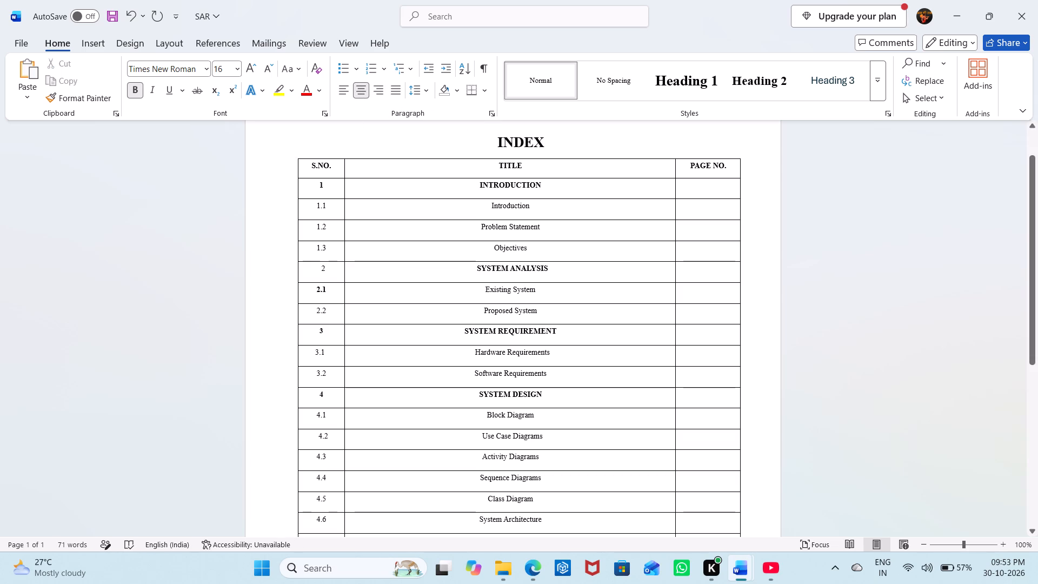
Look through the index table from the title down to the empty rows below REFERENCES and back up.
{"action": "key", "text": "Down"}
{"action": "key", "text": "Down"}
{"action": "key", "text": "Down"}
{"action": "key", "text": "Down"}
{"action": "key", "text": "Down"}
{"action": "key", "text": "Down"}
{"action": "key", "text": "Down"}
{"action": "key", "text": "Down"}
{"action": "key", "text": "Down"}
{"action": "key", "text": "Down"}
{"action": "key", "text": "Down"}
{"action": "key", "text": "Down"}
{"action": "key", "text": "Down"}
{"action": "key", "text": "Down"}
{"action": "key", "text": "Down"}
{"action": "key", "text": "Down"}
{"action": "key", "text": "Down"}
{"action": "key", "text": "Down"}
{"action": "key", "text": "Down"}
{"action": "key", "text": "Down"}
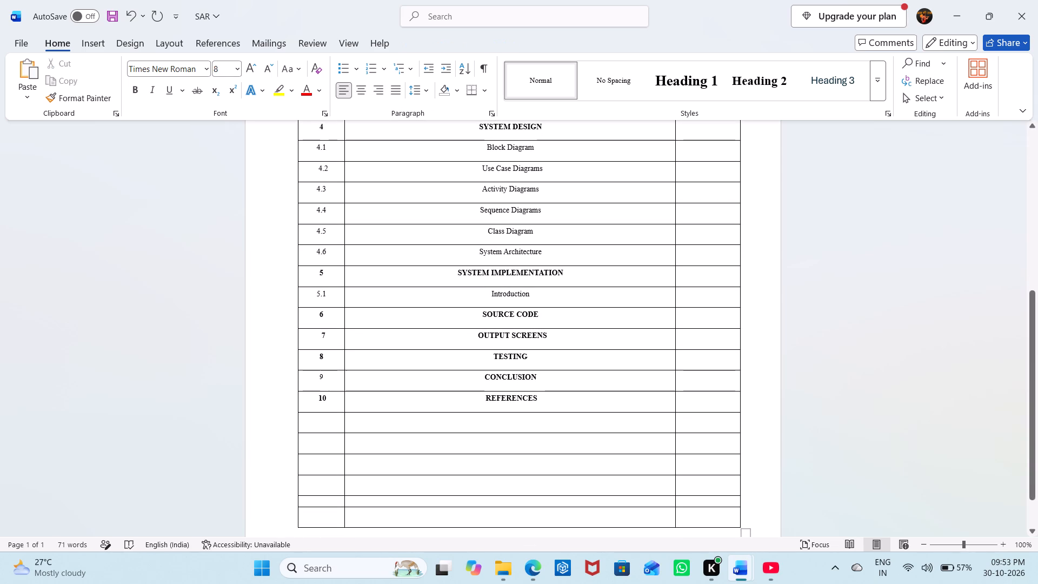
{"action": "key", "text": "Up"}
{"action": "key", "text": "Up"}
{"action": "key", "text": "Up"}
{"action": "key", "text": "Up"}
{"action": "key", "text": "Up"}
{"action": "key", "text": "Up"}
{"action": "key", "text": "Up"}
{"action": "key", "text": "Up"}
{"action": "key", "text": "Up"}
{"action": "key", "text": "Up"}
{"action": "key", "text": "Up"}
{"action": "key", "text": "Up"}
{"action": "key", "text": "Up"}
{"action": "key", "text": "Up"}
{"action": "key", "text": "Up"}
{"action": "key", "text": "Up"}
{"action": "key", "text": "Up"}
{"action": "key", "text": "Up"}
{"action": "key", "text": "Up"}
{"action": "key", "text": "Up"}
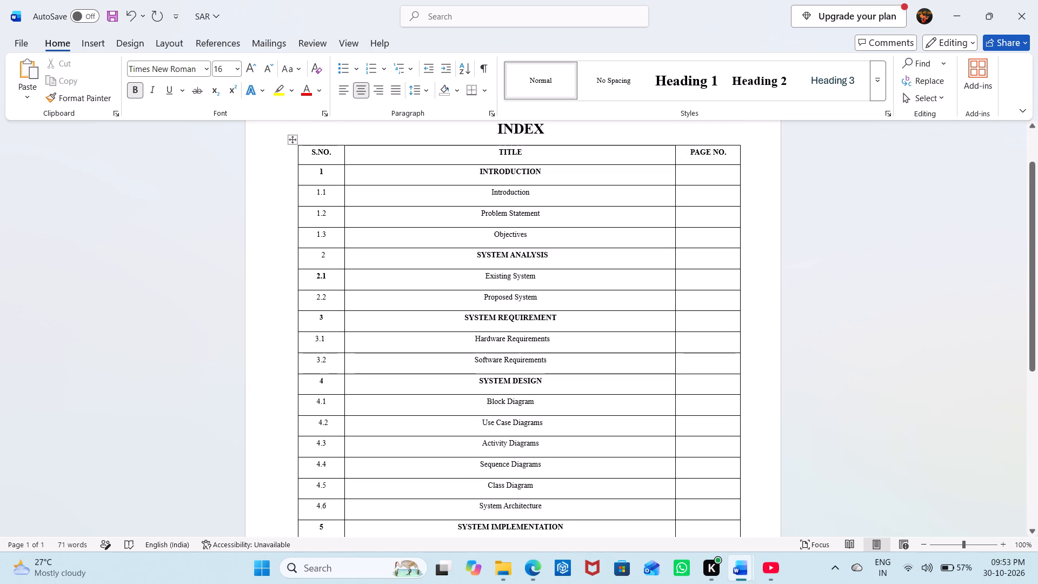
Save the document in the Downloads folder as a Word document named "index of mini project".
{"action": "key", "text": "ctrl+s"}
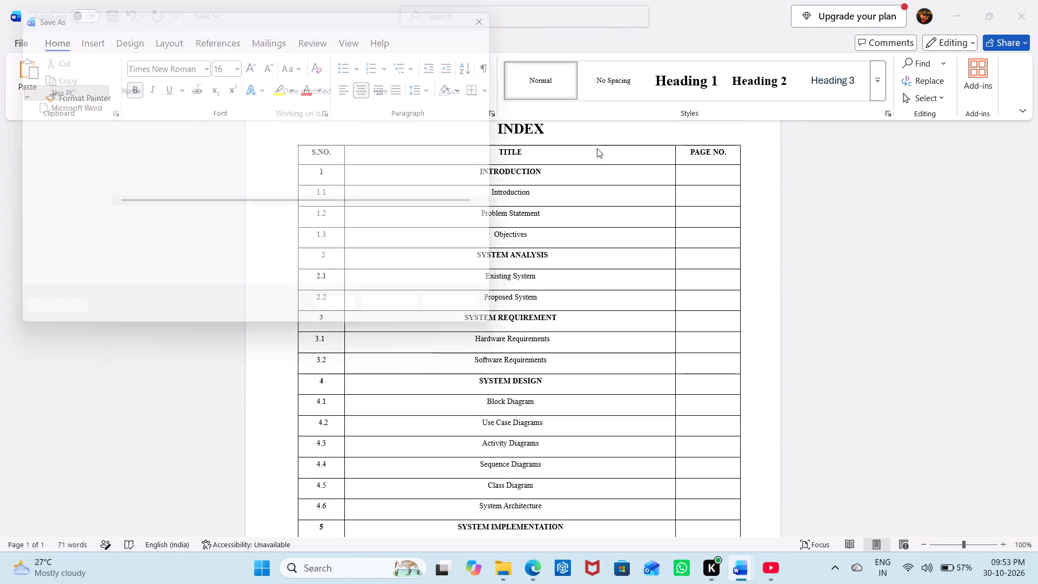
{"action": "left_click", "coordinate": [306, 222]}
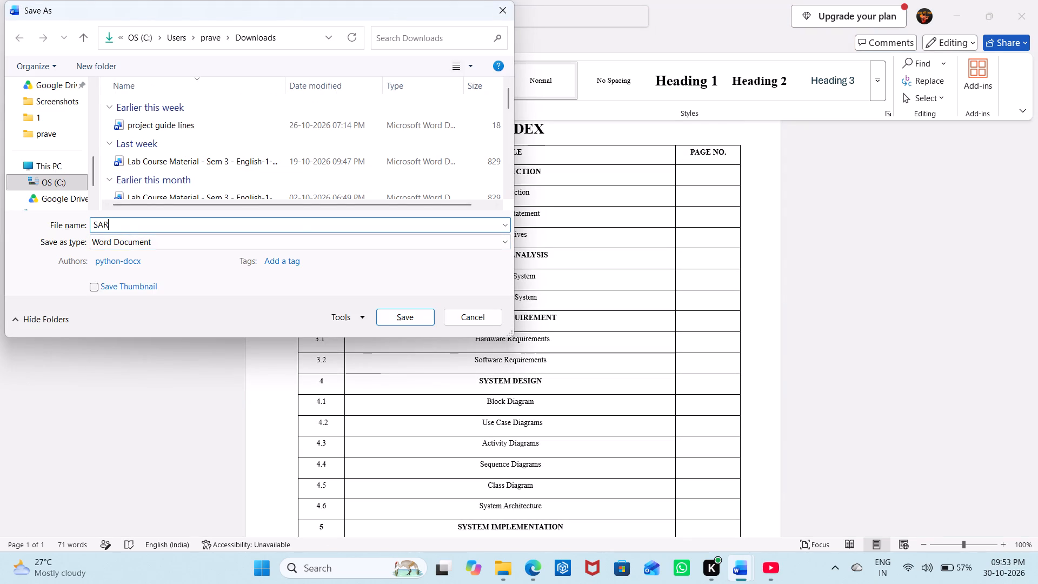
{"action": "key", "text": "BackSpace"}
{"action": "key", "text": "BackSpace"}
{"action": "key", "text": "BackSpace"}
{"action": "key", "text": "BackSpace"}
{"action": "key", "text": "BackSpace"}
{"action": "key", "text": "BackSpace"}
{"action": "key", "text": "BackSpace"}
{"action": "key", "text": "BackSpace"}
{"action": "key", "text": "BackSpace"}
{"action": "key", "text": "BackSpace"}
{"action": "key", "text": "BackSpace"}
{"action": "type", "text": "index"}
{"action": "key", "text": "space"}
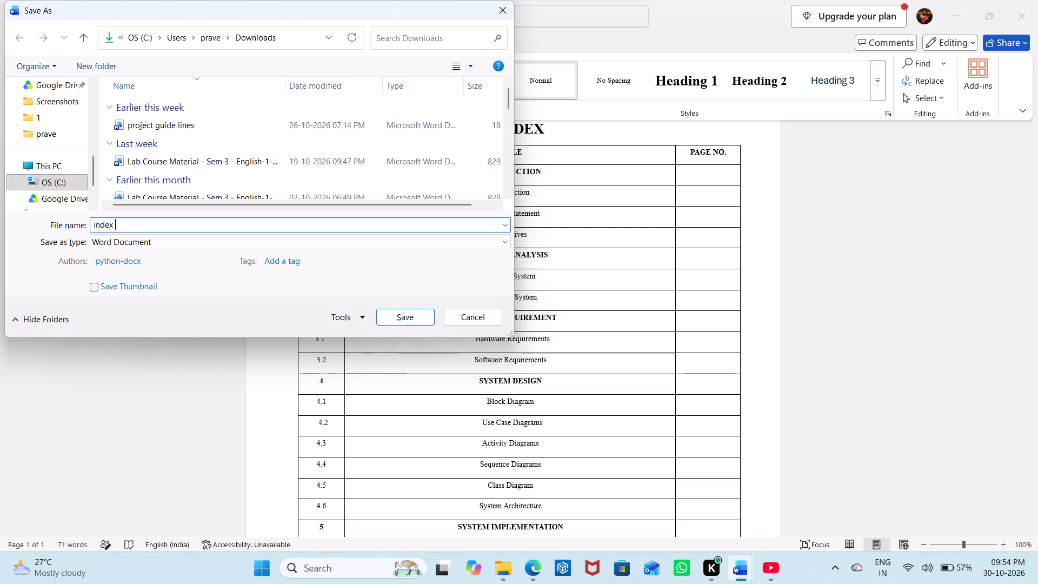
{"action": "type", "text": "of mini project"}
{"action": "key", "text": "Return"}
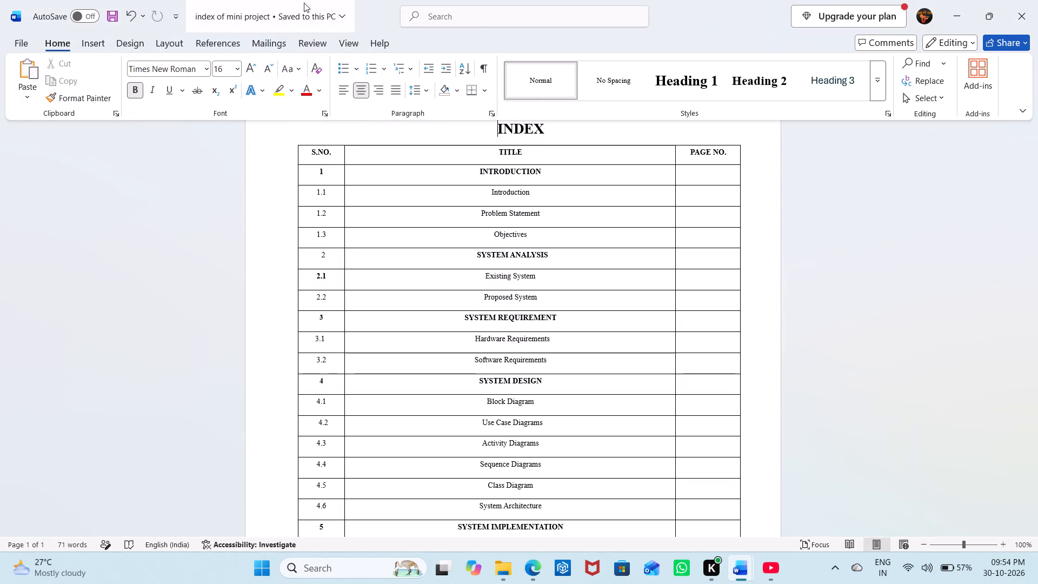
Close the saved index document and the blank Document1 without saving Document1.
{"action": "left_click", "coordinate": [1037, 30]}
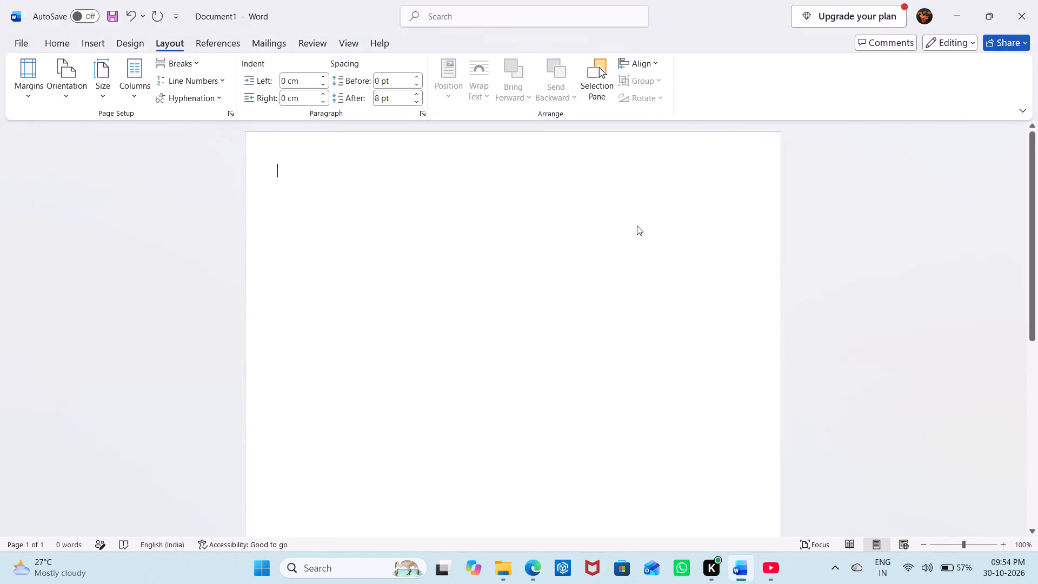
{"action": "left_click", "coordinate": [1036, 5]}
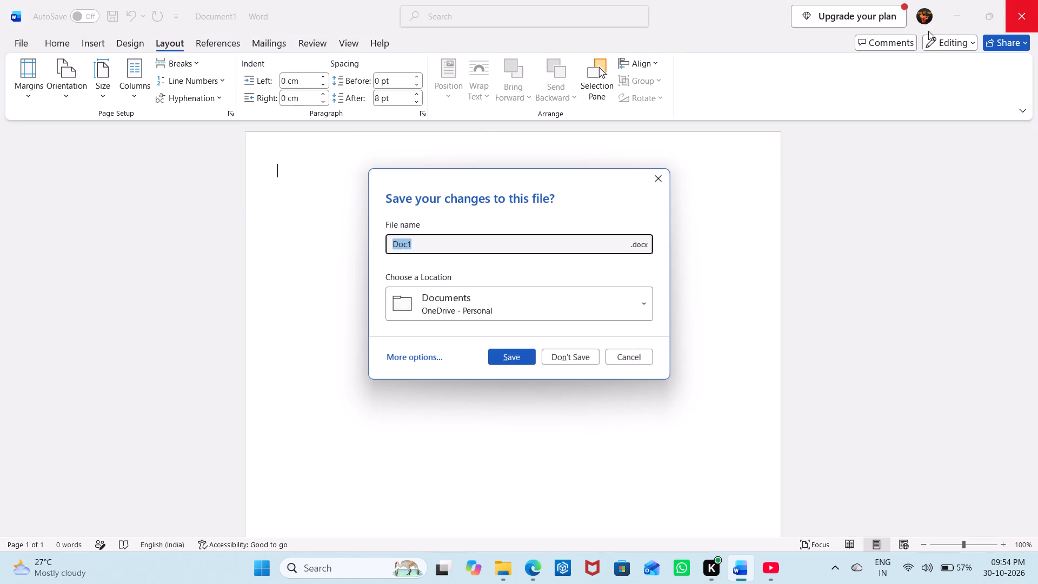
{"action": "left_click", "coordinate": [581, 361]}
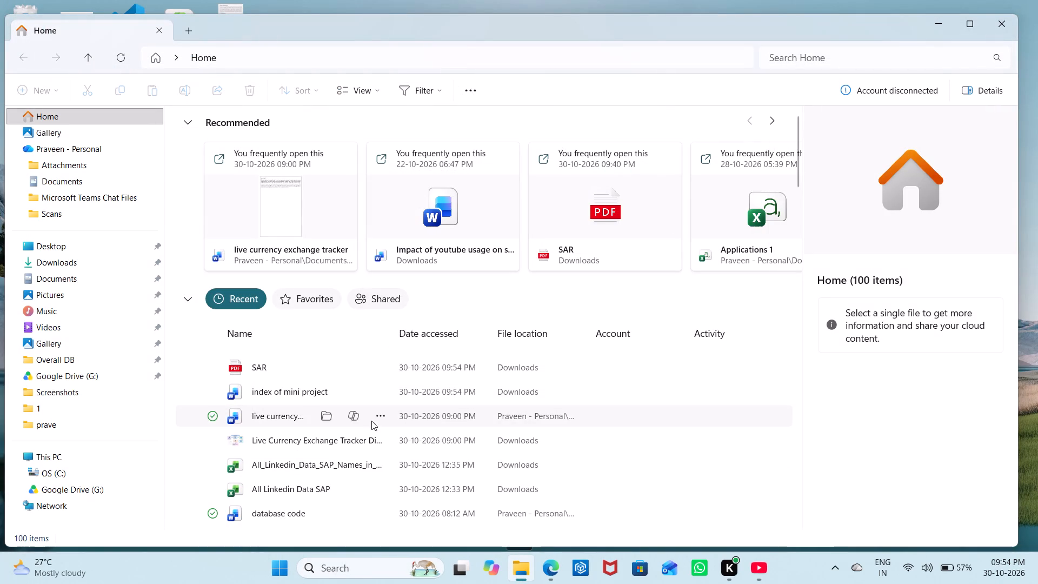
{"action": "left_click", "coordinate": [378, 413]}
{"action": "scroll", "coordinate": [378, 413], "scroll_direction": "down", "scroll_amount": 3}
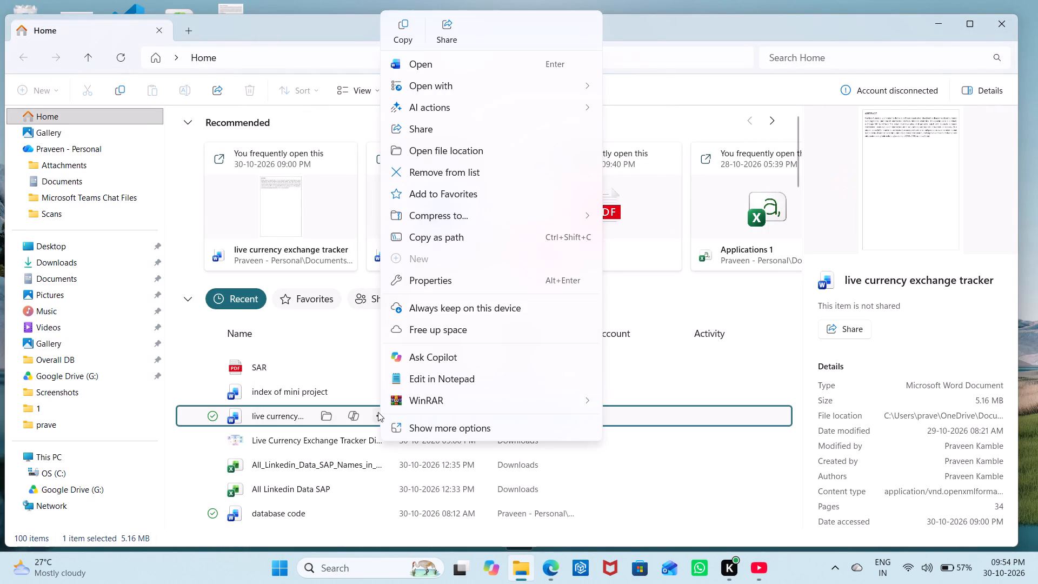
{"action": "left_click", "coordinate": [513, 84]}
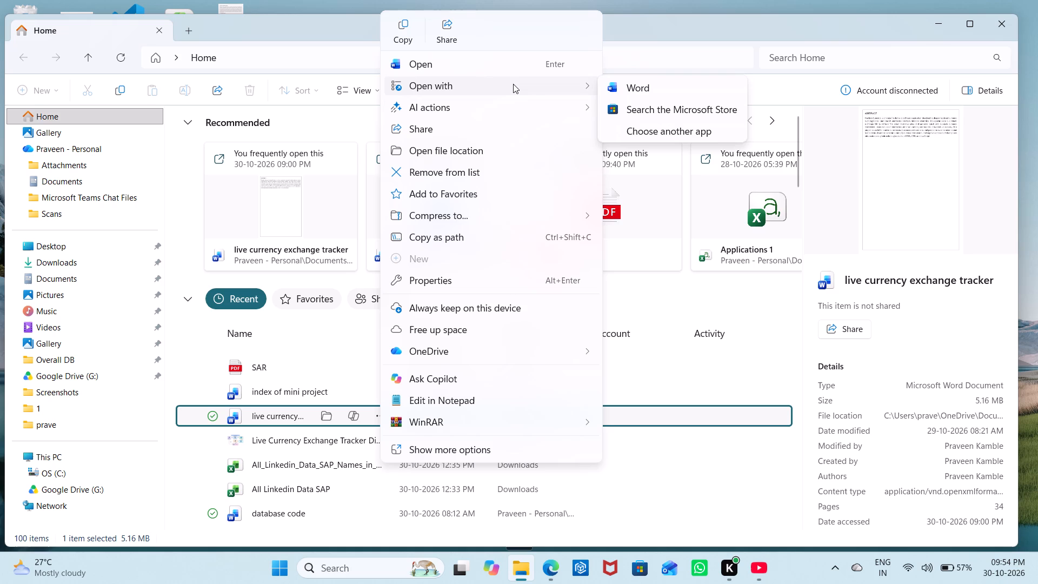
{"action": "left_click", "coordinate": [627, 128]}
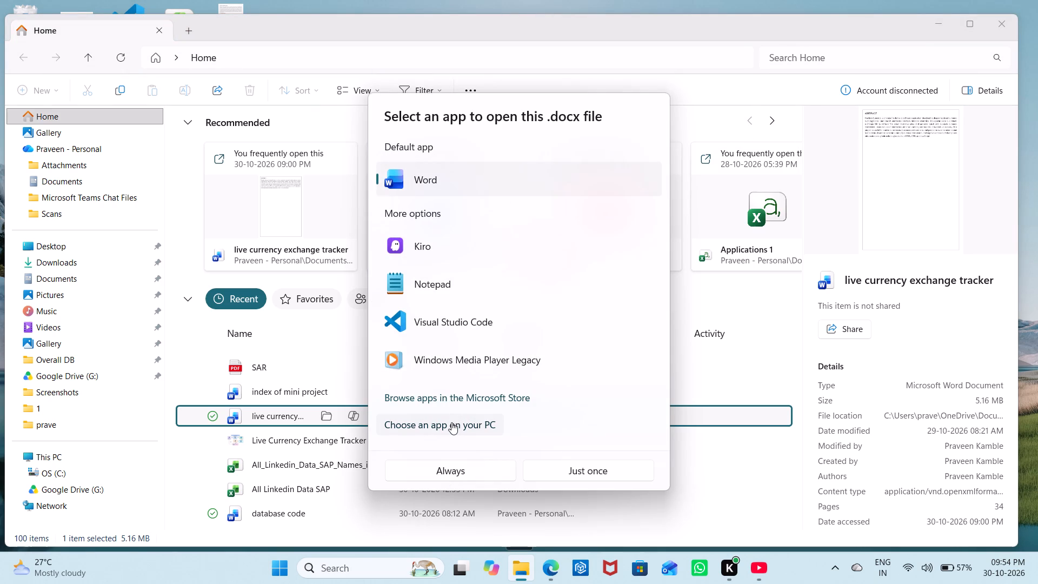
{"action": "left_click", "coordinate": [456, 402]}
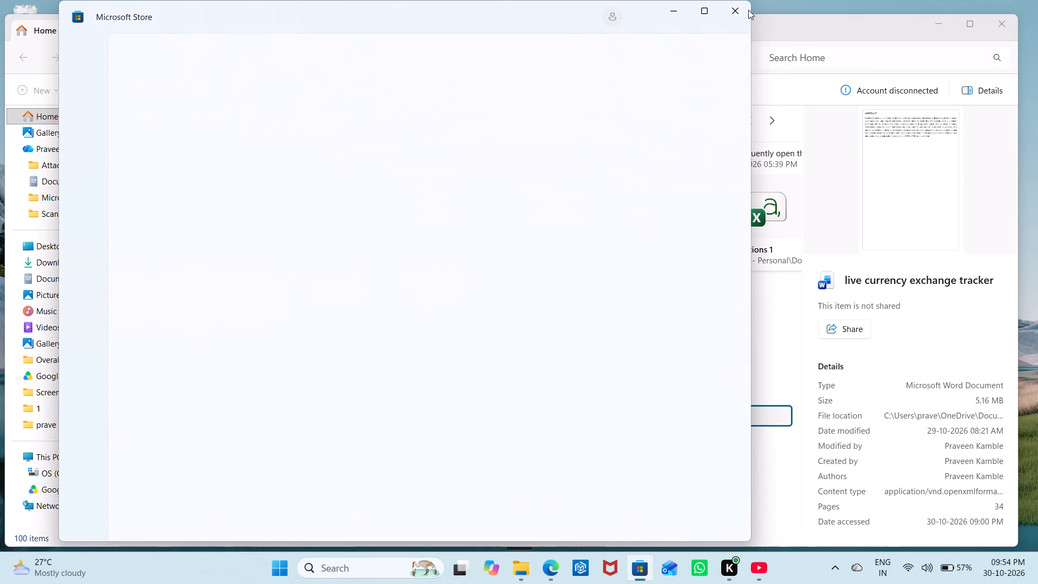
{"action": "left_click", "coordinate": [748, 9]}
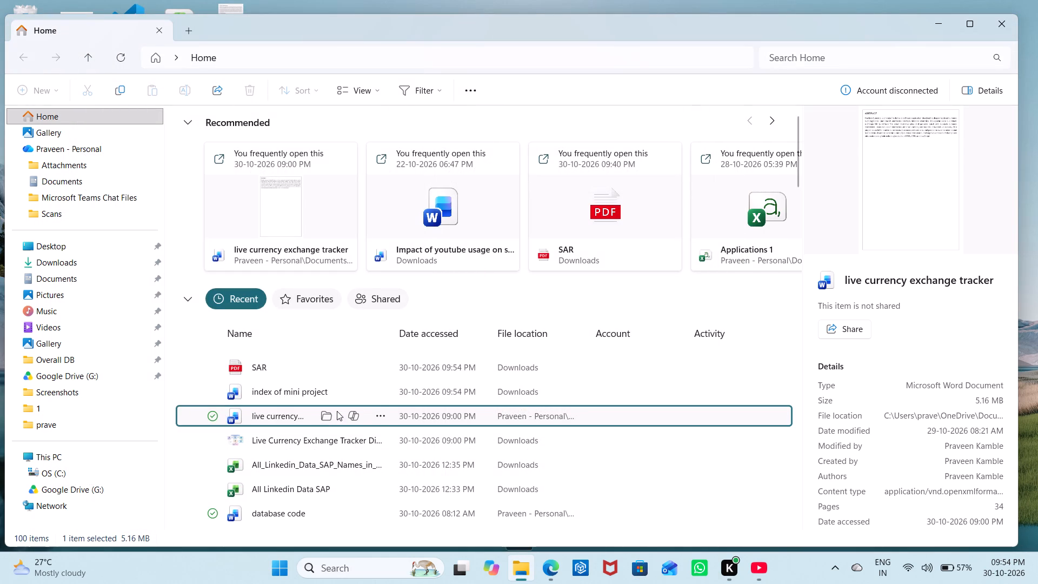
Open the recent file "live currency exchange tracker" from File Explorer, choosing Word as the app.
{"action": "left_click", "coordinate": [373, 413]}
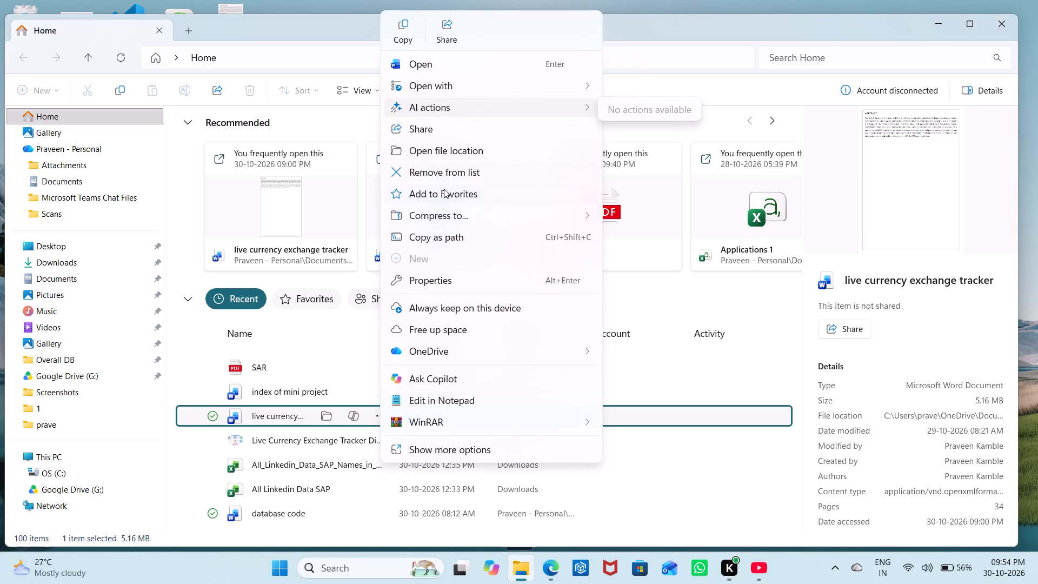
{"action": "left_click", "coordinate": [441, 446]}
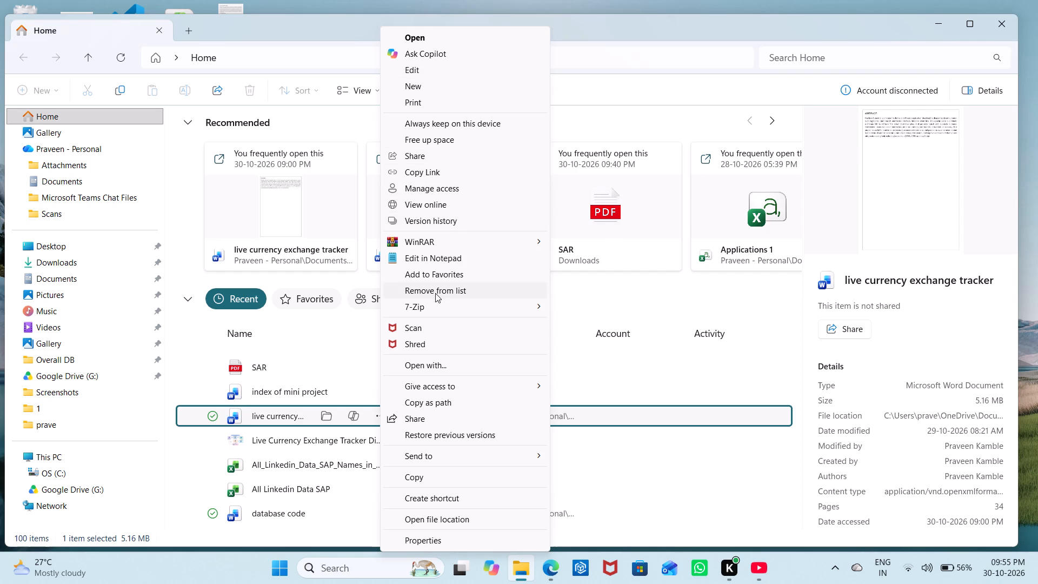
{"action": "left_click", "coordinate": [432, 364]}
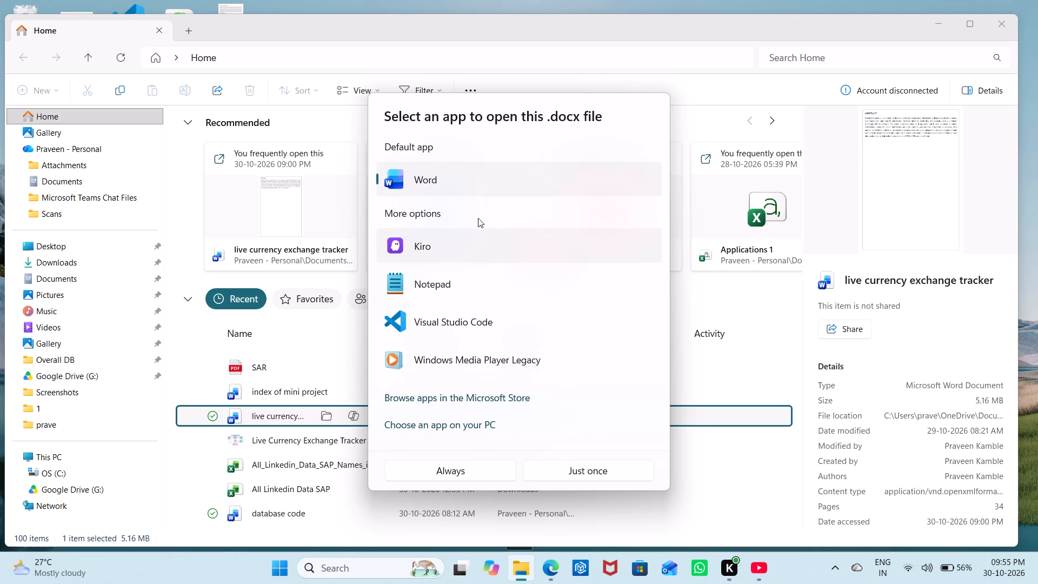
{"action": "left_click", "coordinate": [502, 179]}
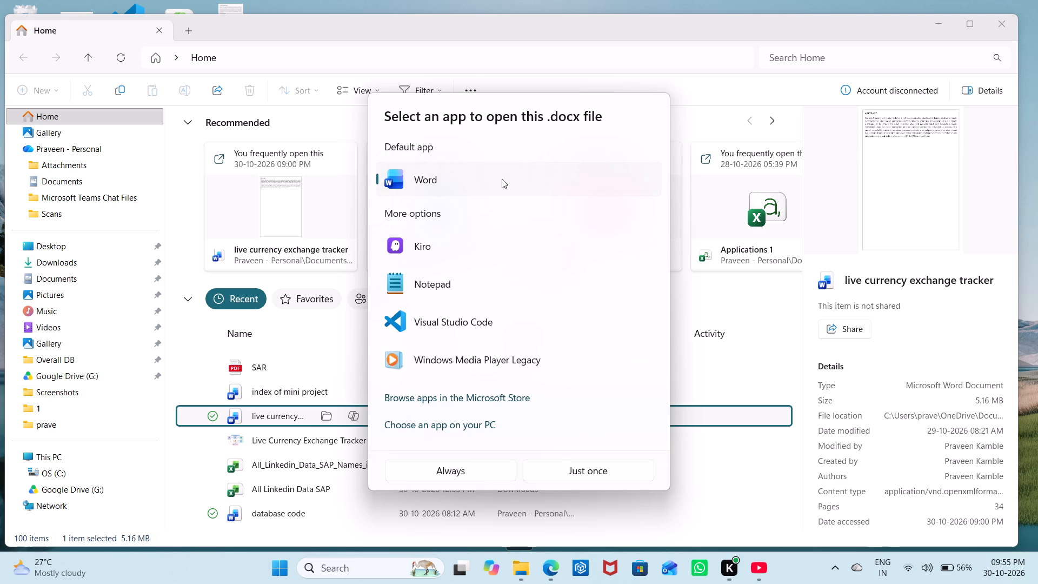
{"action": "double_click", "coordinate": [502, 179]}
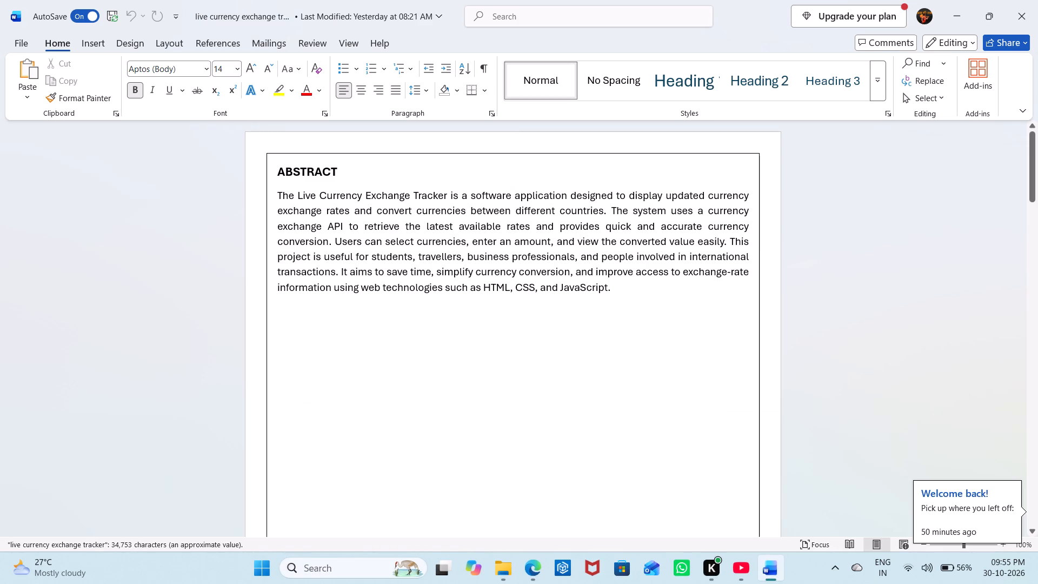
Look through the currency exchange tracker report from the abstract to the start of Chapter 5: System Implementation.
{"action": "key", "text": "Down"}
{"action": "key", "text": "Down"}
{"action": "key", "text": "Down"}
{"action": "key", "text": "Down"}
{"action": "key", "text": "Down"}
{"action": "key", "text": "Down"}
{"action": "key", "text": "Down"}
{"action": "key", "text": "Down"}
{"action": "key", "text": "Down"}
{"action": "key", "text": "Down"}
{"action": "key", "text": "Down"}
{"action": "key", "text": "Down"}
{"action": "key", "text": "Down"}
{"action": "key", "text": "Down"}
{"action": "key", "text": "Down"}
{"action": "key", "text": "Down"}
{"action": "key", "text": "Down"}
{"action": "key", "text": "Down"}
{"action": "key", "text": "Down"}
{"action": "key", "text": "Down"}
{"action": "key", "text": "Down"}
{"action": "key", "text": "Down"}
{"action": "key", "text": "Down"}
{"action": "key", "text": "Down"}
{"action": "key", "text": "Down"}
{"action": "key", "text": "Down"}
{"action": "key", "text": "Down"}
{"action": "key", "text": "Down"}
{"action": "key", "text": "Down"}
{"action": "key", "text": "Down"}
{"action": "key", "text": "Down"}
{"action": "key", "text": "Down"}
{"action": "key", "text": "Down"}
{"action": "key", "text": "Down"}
{"action": "key", "text": "Down"}
{"action": "key", "text": "Down"}
{"action": "key", "text": "Down"}
{"action": "key", "text": "Down"}
{"action": "key", "text": "Down"}
{"action": "key", "text": "Down"}
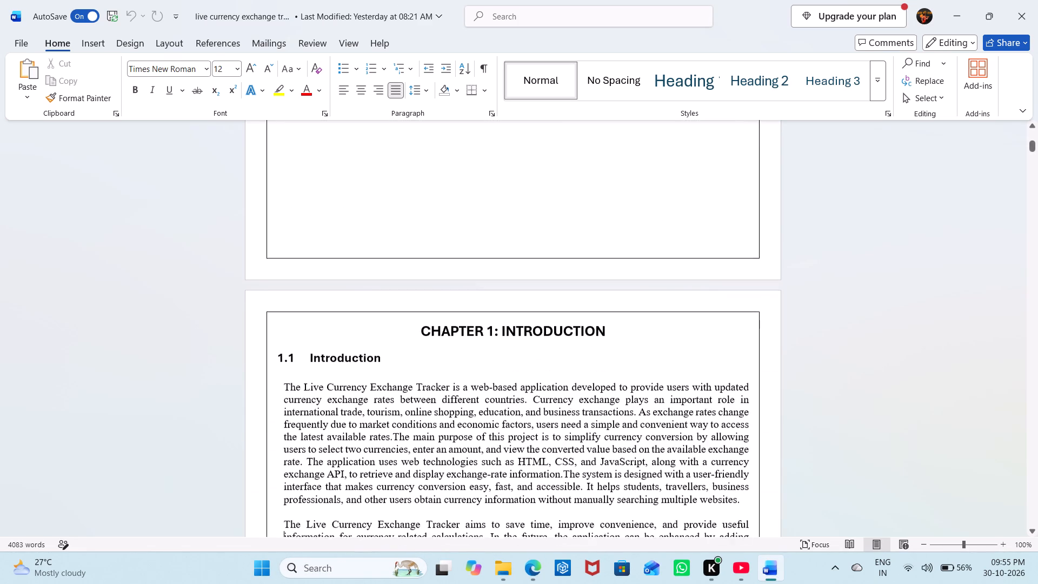
{"action": "key", "text": "Down"}
{"action": "key", "text": "Down"}
{"action": "key", "text": "Down"}
{"action": "key", "text": "Down"}
{"action": "key", "text": "Down"}
{"action": "key", "text": "Down"}
{"action": "key", "text": "Down"}
{"action": "key", "text": "Down"}
{"action": "key", "text": "Down"}
{"action": "key", "text": "Down"}
{"action": "key", "text": "Down"}
{"action": "key", "text": "Down"}
{"action": "key", "text": "Down"}
{"action": "key", "text": "Down"}
{"action": "key", "text": "Down"}
{"action": "key", "text": "Down"}
{"action": "key", "text": "Down"}
{"action": "key", "text": "Down"}
{"action": "key", "text": "Down"}
{"action": "key", "text": "Down"}
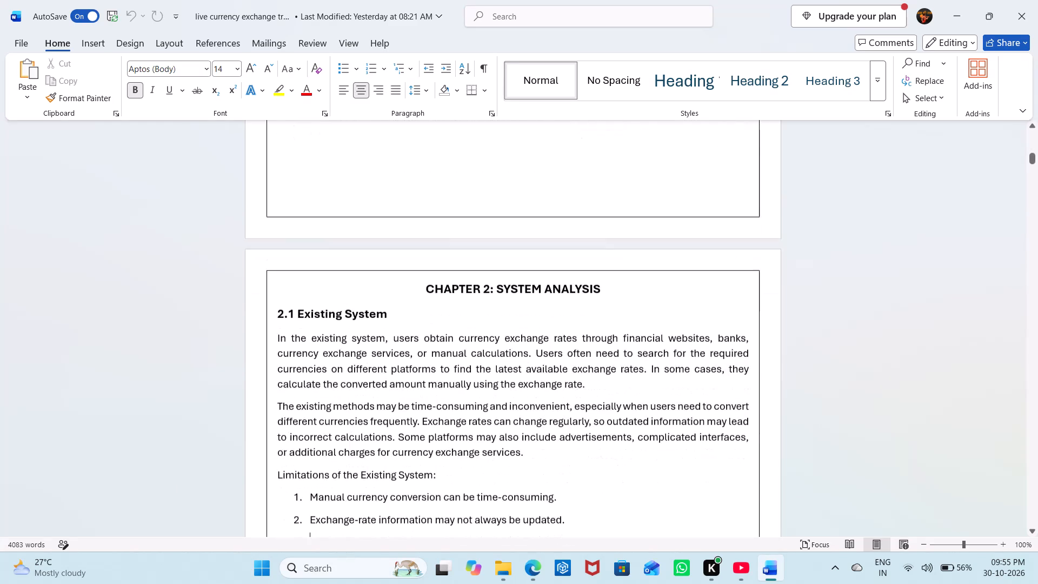
{"action": "key", "text": "Down"}
{"action": "key", "text": "Down"}
{"action": "key", "text": "Down"}
{"action": "key", "text": "Down"}
{"action": "key", "text": "Down"}
{"action": "key", "text": "Down"}
{"action": "key", "text": "Down"}
{"action": "key", "text": "Down"}
{"action": "key", "text": "Down"}
{"action": "key", "text": "Down"}
{"action": "key", "text": "Down"}
{"action": "key", "text": "Down"}
{"action": "key", "text": "Down"}
{"action": "key", "text": "Down"}
{"action": "key", "text": "Down"}
{"action": "key", "text": "Down"}
{"action": "key", "text": "Down"}
{"action": "key", "text": "Down"}
{"action": "key", "text": "Down"}
{"action": "key", "text": "Down"}
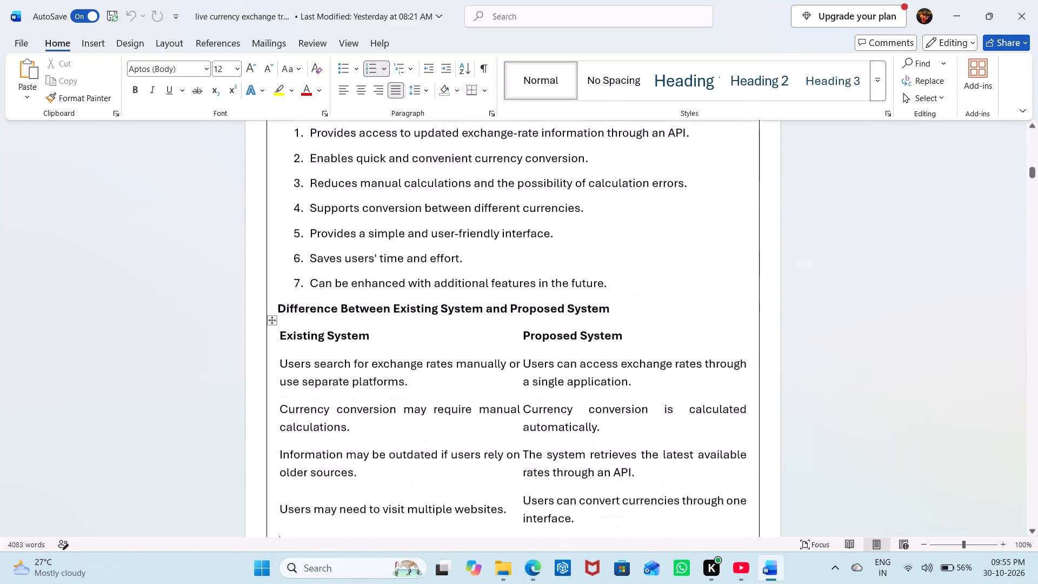
{"action": "key", "text": "Down"}
{"action": "key", "text": "Down"}
{"action": "key", "text": "Down"}
{"action": "key", "text": "Down"}
{"action": "key", "text": "Down"}
{"action": "key", "text": "Down"}
{"action": "key", "text": "Down"}
{"action": "key", "text": "Down"}
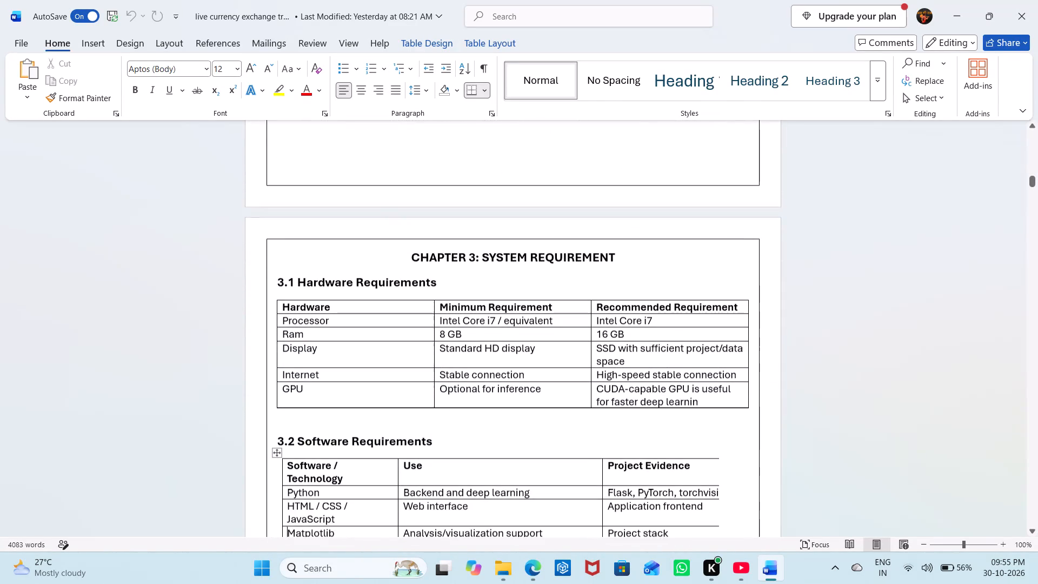
{"action": "key", "text": "Down"}
{"action": "key", "text": "Down"}
{"action": "key", "text": "Down"}
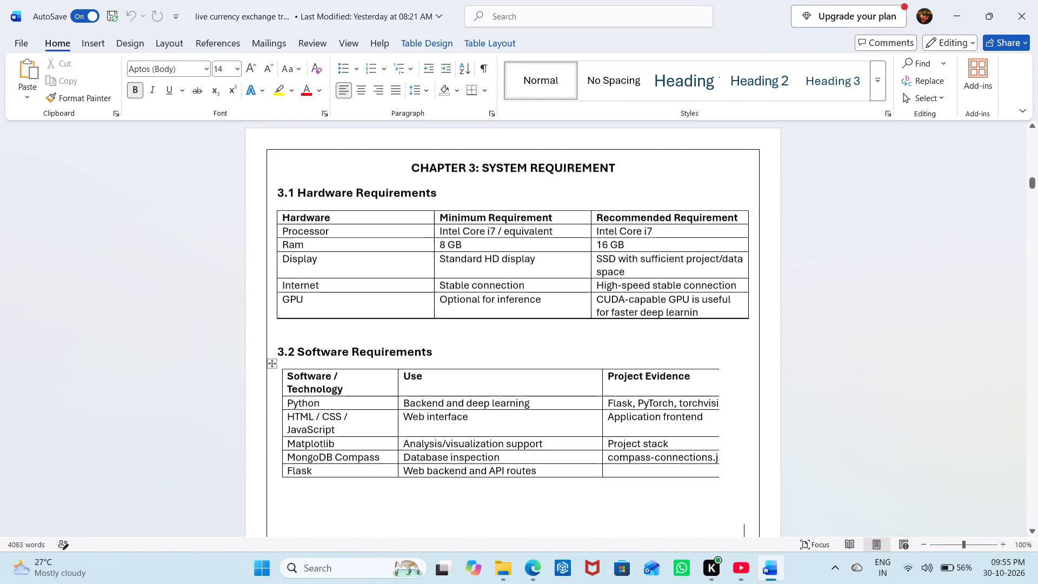
{"action": "key", "text": "Down"}
{"action": "key", "text": "Down"}
{"action": "key", "text": "Down"}
{"action": "key", "text": "Down"}
{"action": "key", "text": "Down"}
{"action": "key", "text": "Down"}
{"action": "key", "text": "Down"}
{"action": "key", "text": "Down"}
{"action": "key", "text": "Down"}
{"action": "key", "text": "Down"}
{"action": "key", "text": "Down"}
{"action": "key", "text": "Down"}
{"action": "key", "text": "Down"}
{"action": "key", "text": "Down"}
{"action": "key", "text": "Down"}
{"action": "key", "text": "Down"}
{"action": "key", "text": "Down"}
{"action": "key", "text": "Down"}
{"action": "key", "text": "Down"}
{"action": "key", "text": "Down"}
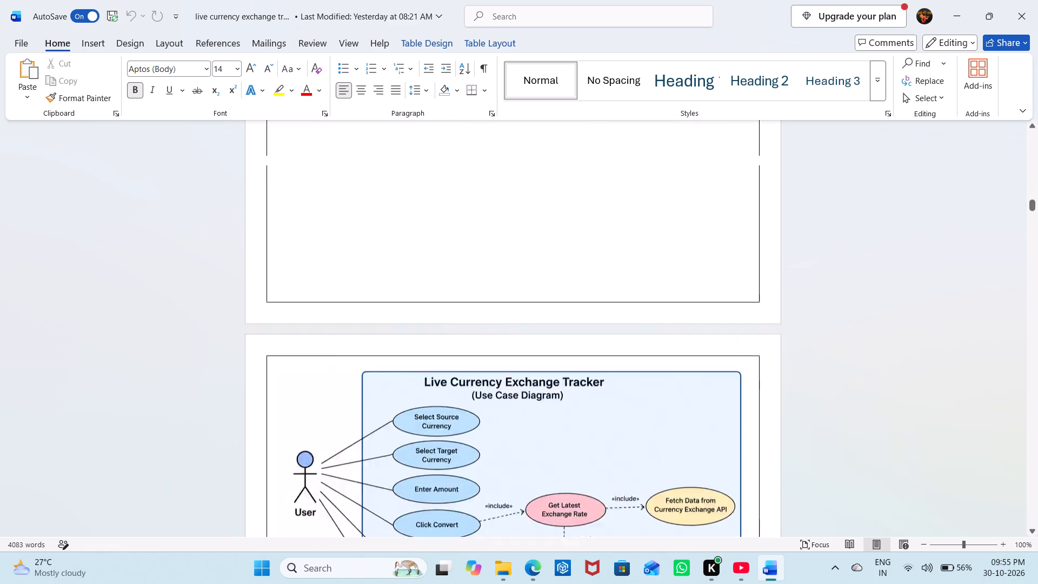
{"action": "key", "text": "Down"}
{"action": "key", "text": "Down"}
{"action": "key", "text": "Down"}
{"action": "key", "text": "Down"}
{"action": "key", "text": "Down"}
{"action": "key", "text": "Down"}
{"action": "key", "text": "Down"}
{"action": "key", "text": "Down"}
{"action": "key", "text": "Down"}
{"action": "key", "text": "Down"}
{"action": "key", "text": "Down"}
{"action": "key", "text": "Down"}
{"action": "key", "text": "Down"}
{"action": "key", "text": "Down"}
{"action": "key", "text": "Down"}
{"action": "key", "text": "Down"}
{"action": "key", "text": "Down"}
{"action": "key", "text": "Down"}
{"action": "key", "text": "Down"}
{"action": "key", "text": "Down"}
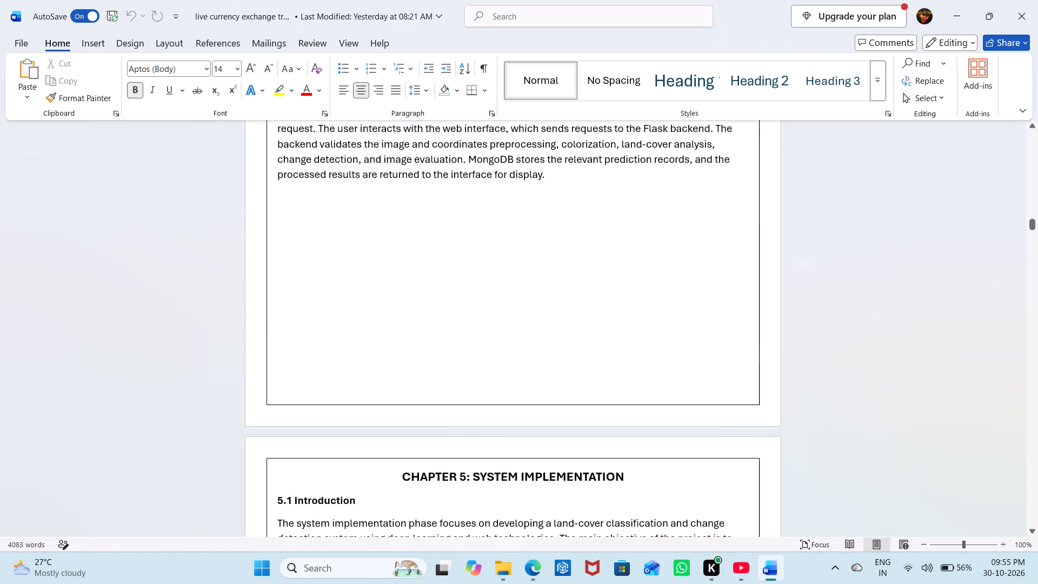
{"action": "key", "text": "Down"}
{"action": "key", "text": "Down"}
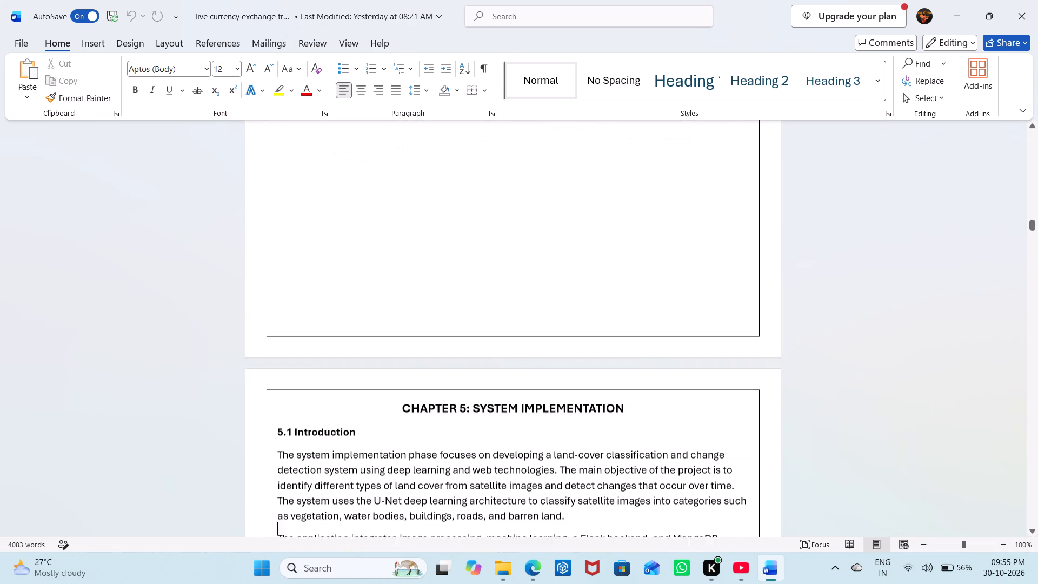